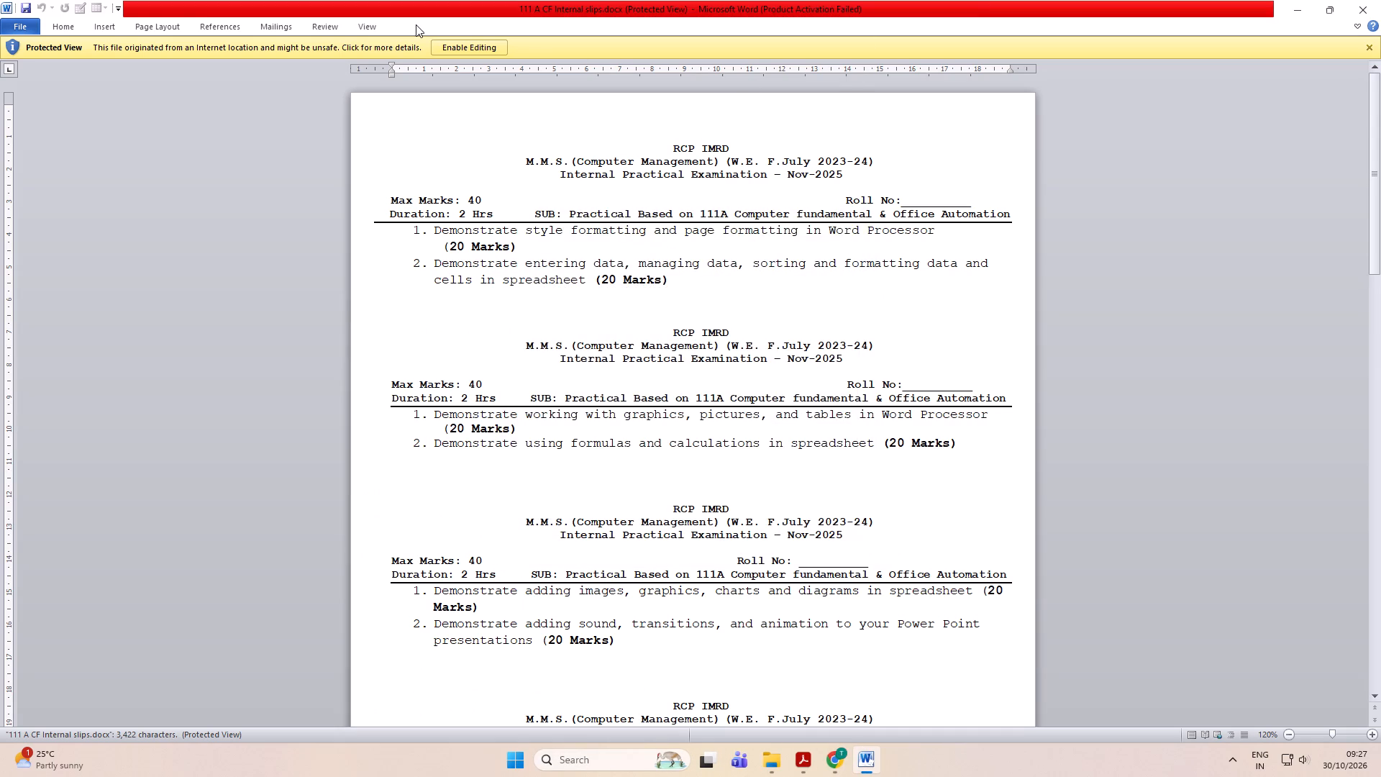
Enable editing for the protected 111 A CF Internal slips document.
{"action": "left_click", "coordinate": [437, 50]}
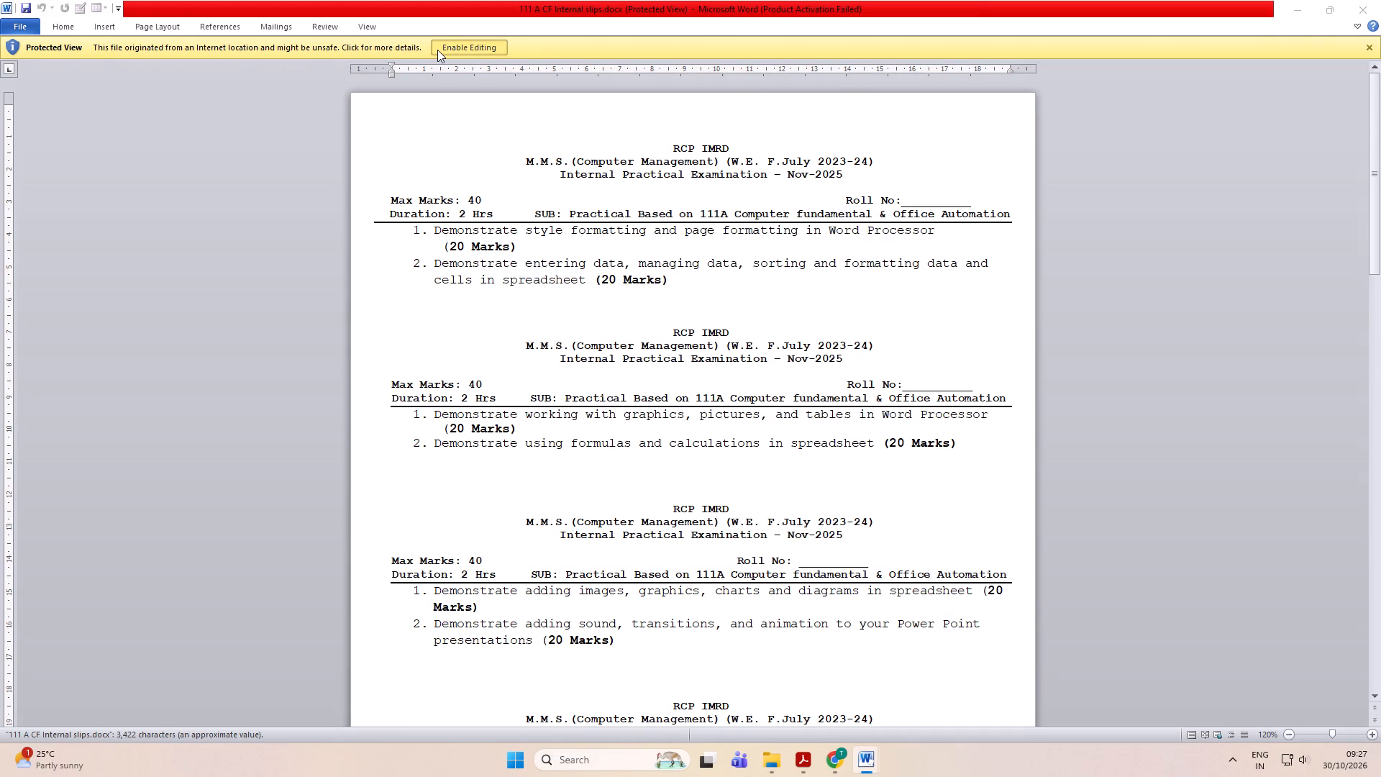
{"action": "left_click_drag", "start_coordinate": [581, 315], "coordinate": [574, 317]}
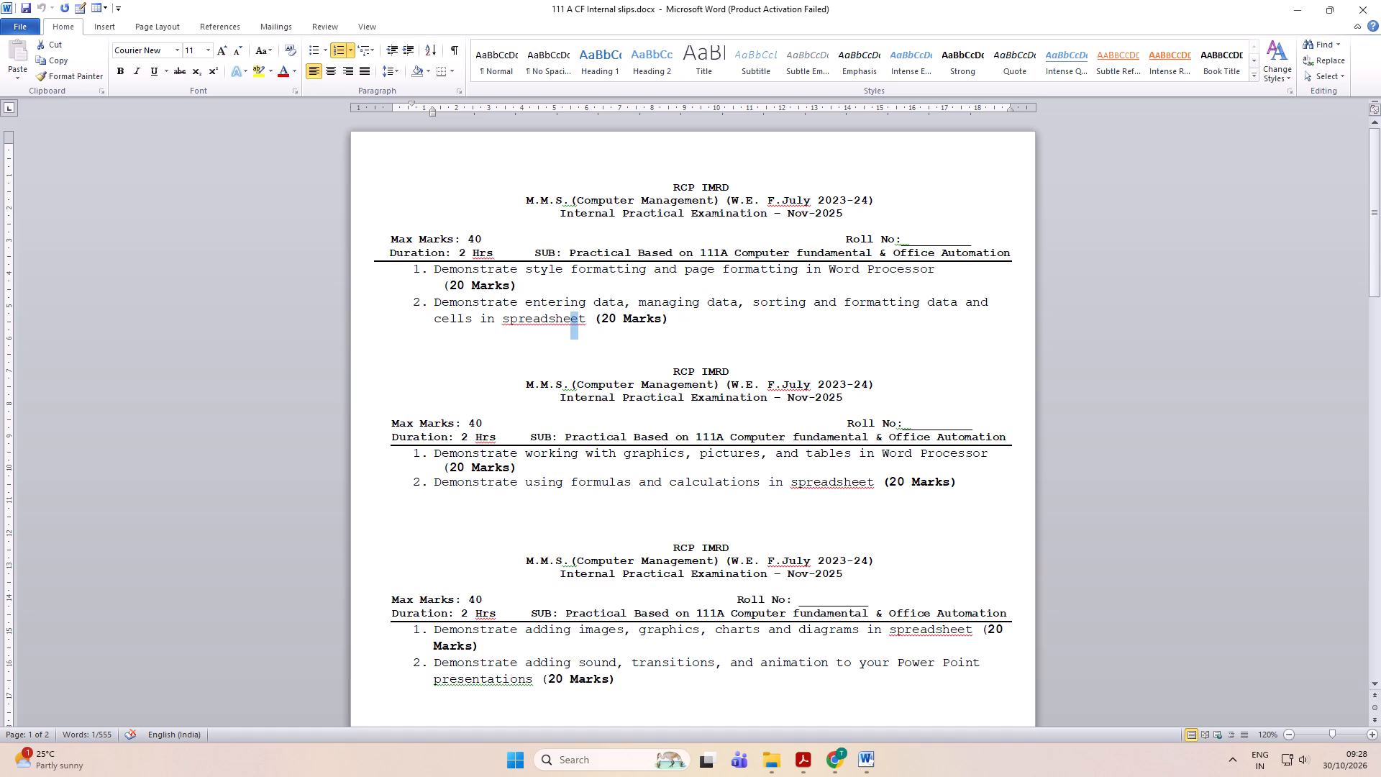
Switch to Adobe Acrobat and check the effective academic year in the header of the 2024-25 M.M.S. syllabus PDF.
{"action": "left_click", "coordinate": [806, 769]}
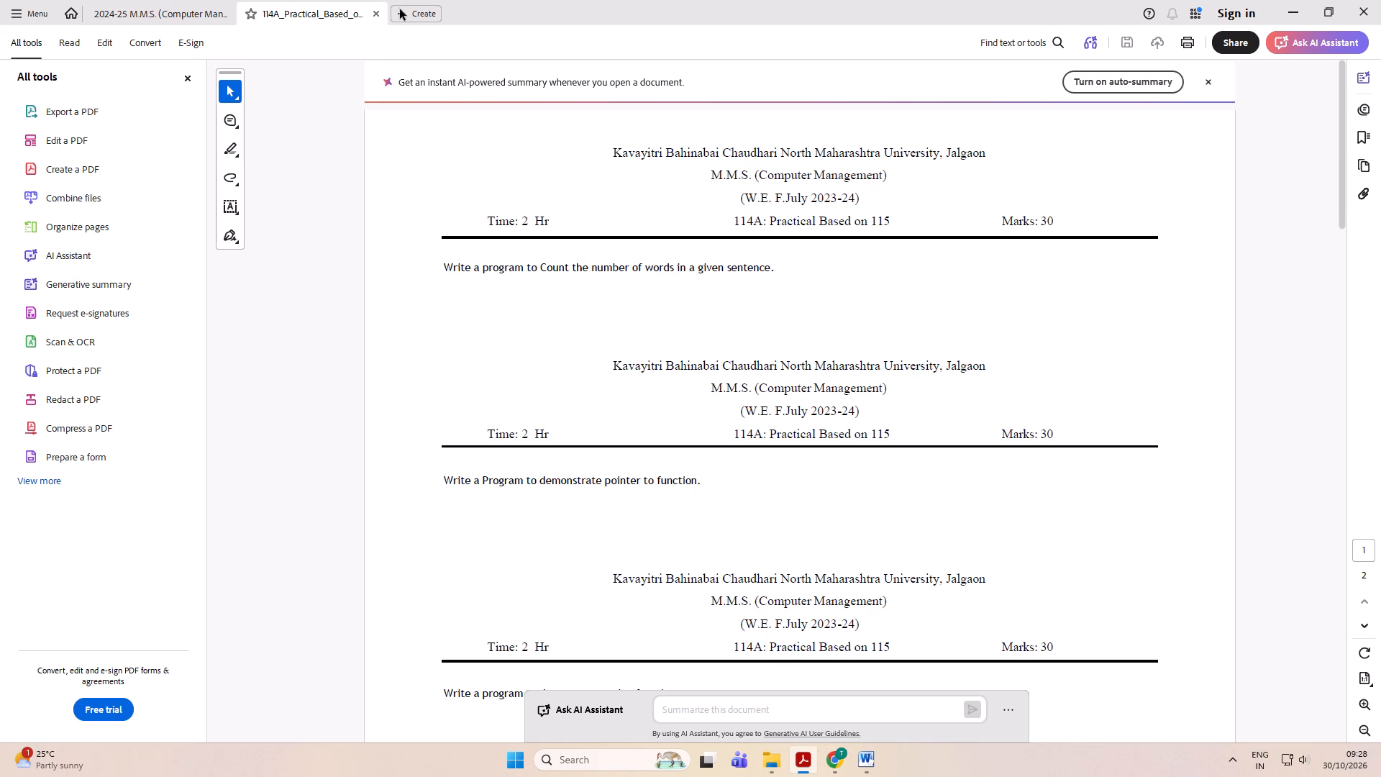
{"action": "left_click", "coordinate": [197, 0]}
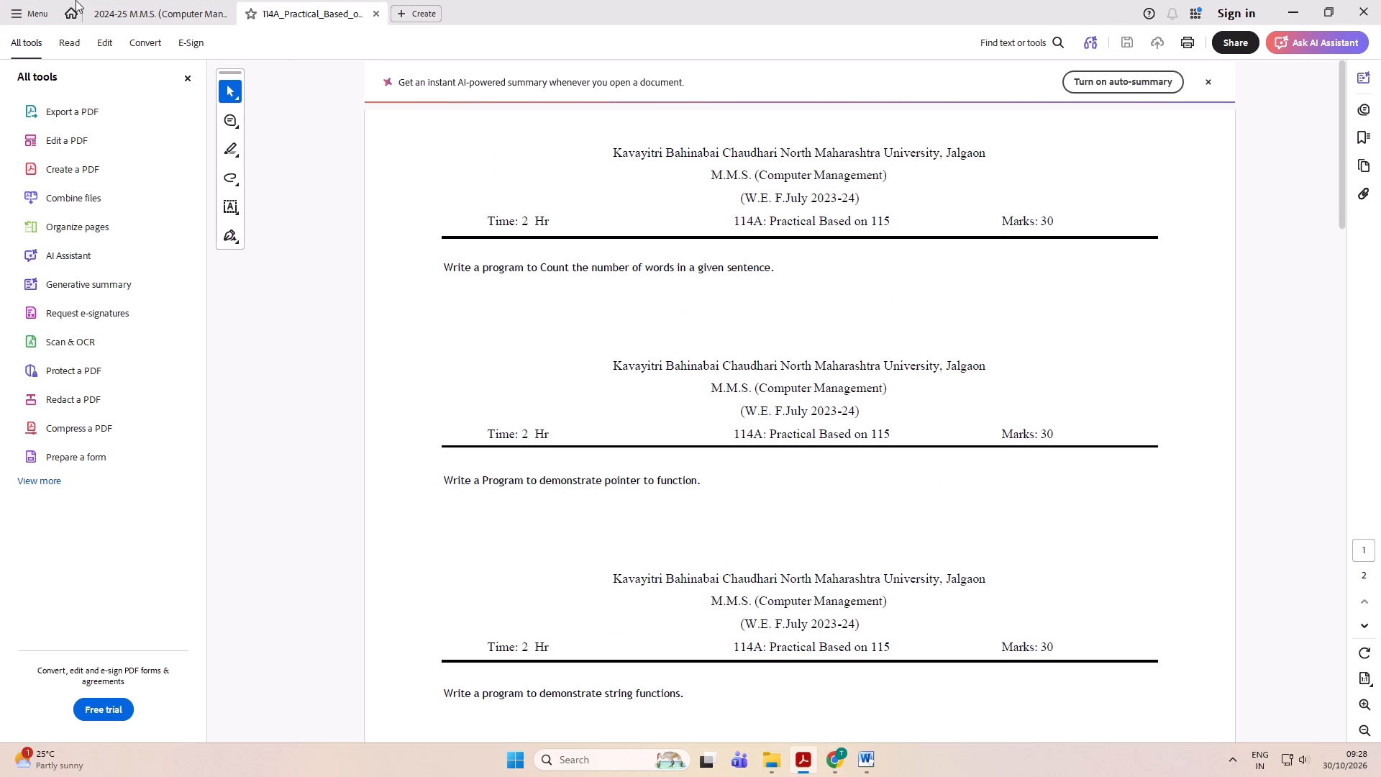
{"action": "left_click", "coordinate": [91, 12]}
{"action": "scroll", "coordinate": [854, 186], "scroll_direction": "up", "scroll_amount": 1}
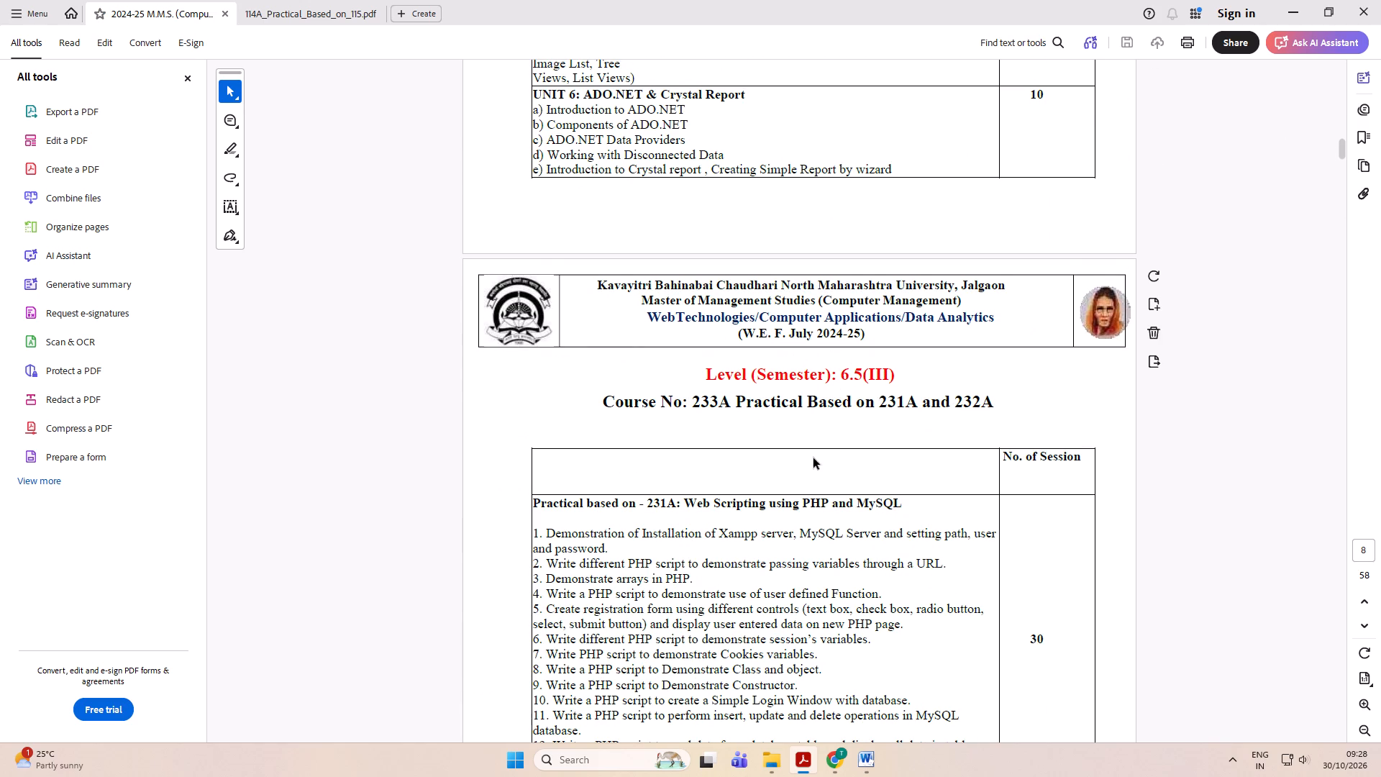
Back in Word, change the effective date in the first slip's heading to W.E.F.July 2024-25, without the space before F.
{"action": "left_click", "coordinate": [870, 750]}
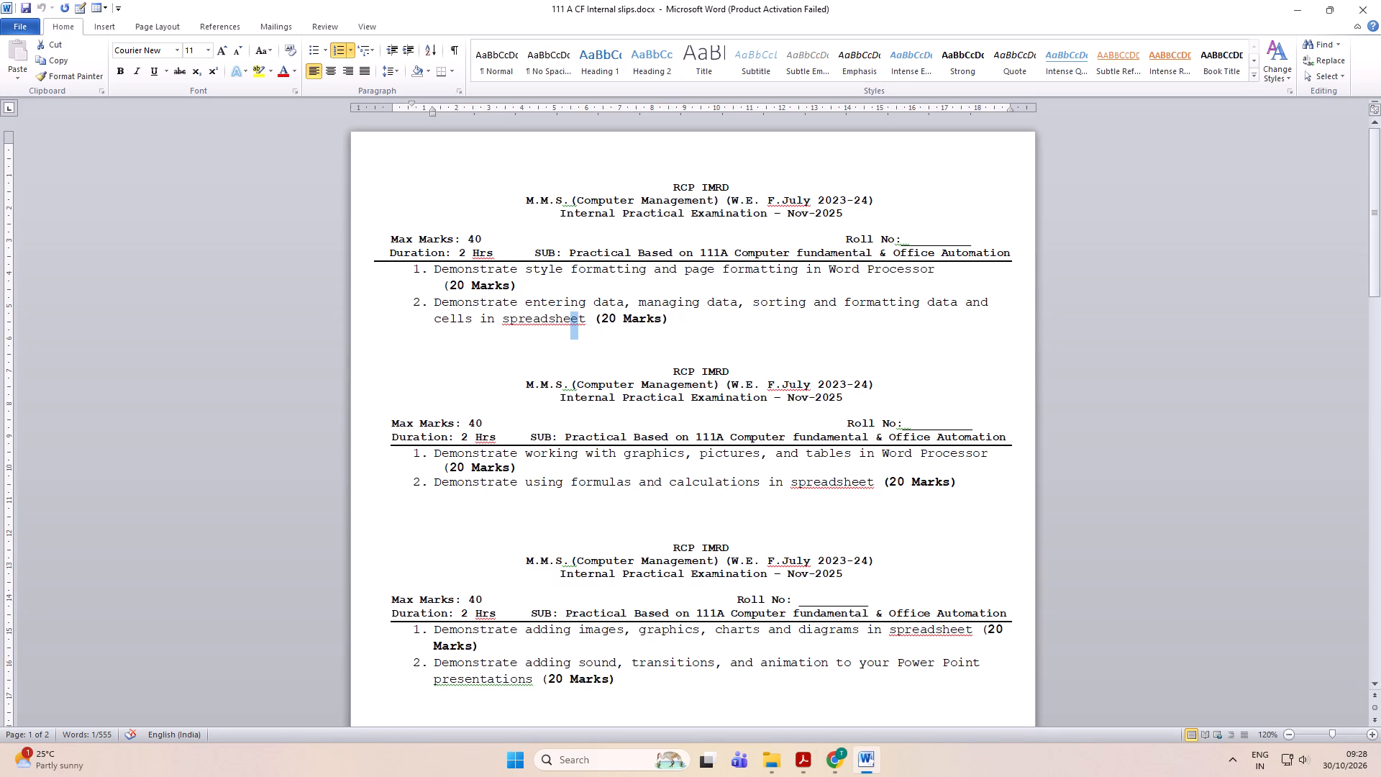
{"action": "left_click", "coordinate": [767, 199]}
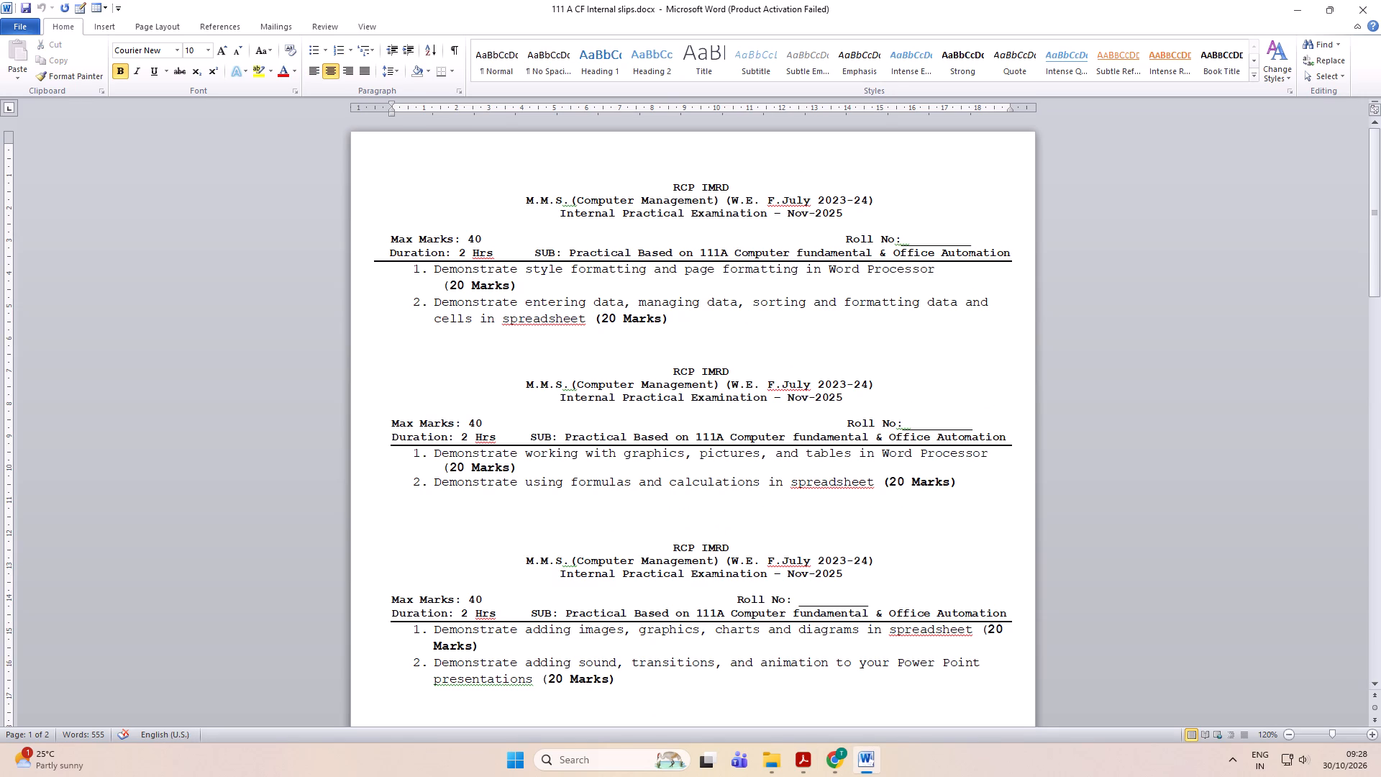
{"action": "key", "text": "F11"}
{"action": "key", "text": "BackSpace"}
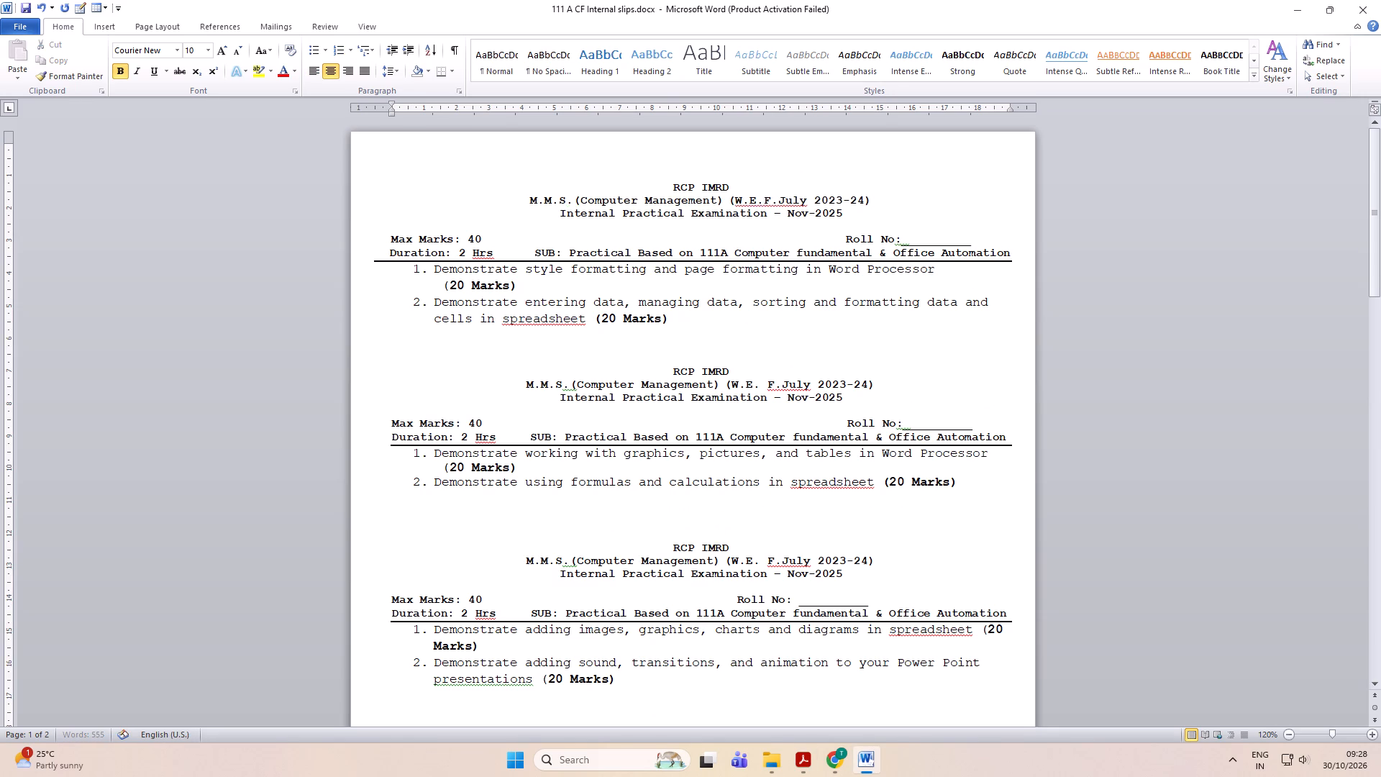
{"action": "left_click", "coordinate": [842, 202]}
{"action": "key", "text": "BackSpace"}
{"action": "key", "text": "4"}
{"action": "key", "text": "Right"}
{"action": "key", "text": "Right"}
{"action": "key", "text": "Right"}
{"action": "key", "text": "BackSpace"}
{"action": "key", "text": "5"}
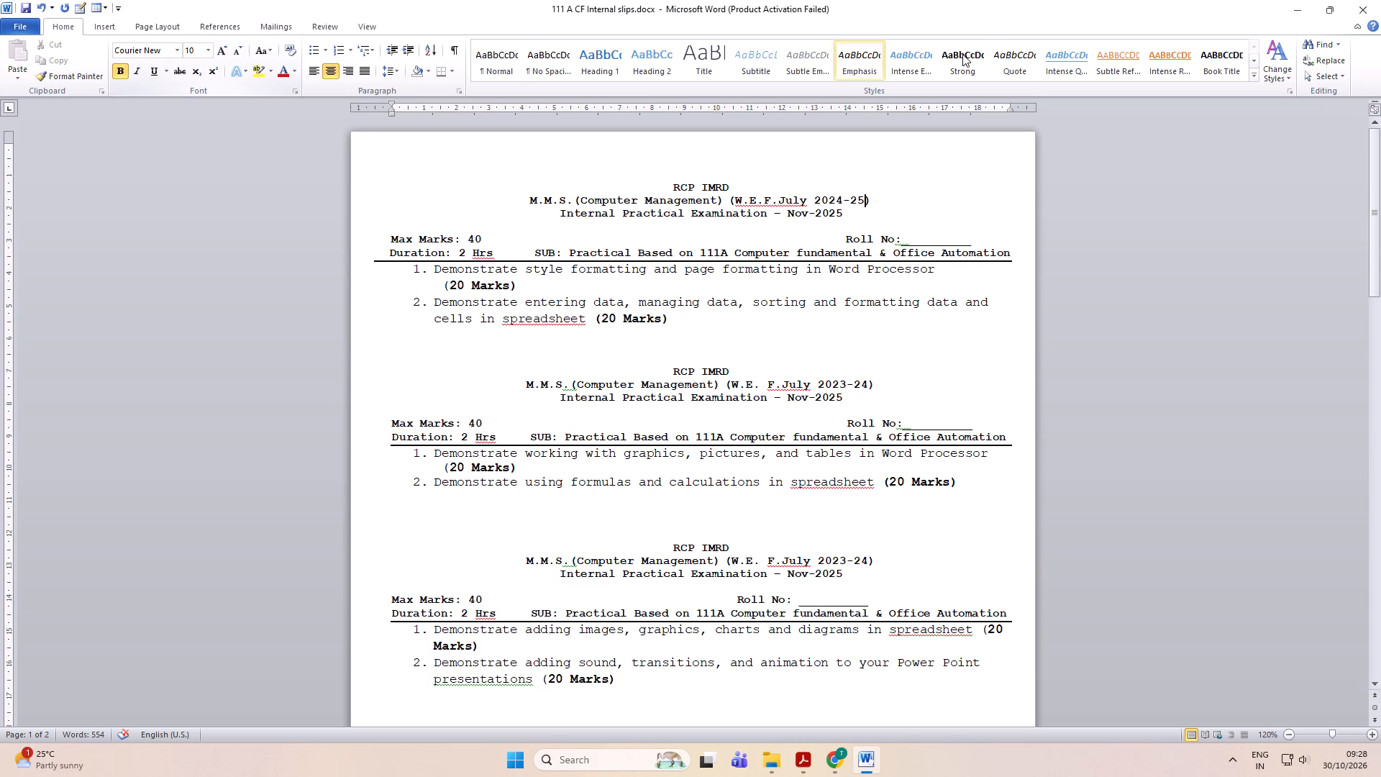
Replace every occurrence of Nov-2025 with Oct-2026 throughout the document.
{"action": "left_click", "coordinate": [1311, 64]}
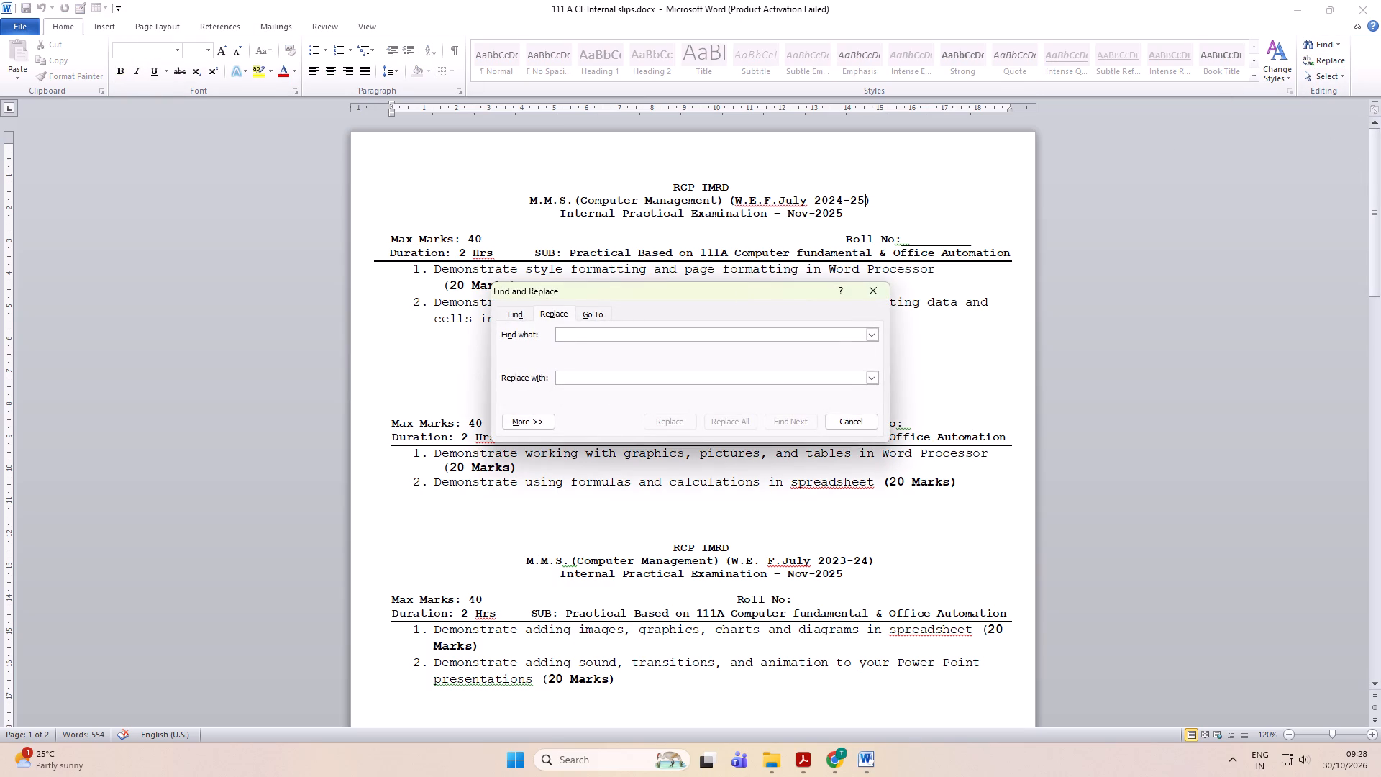
{"action": "left_click_drag", "start_coordinate": [788, 218], "coordinate": [831, 230]}
{"action": "left_click_drag", "start_coordinate": [785, 211], "coordinate": [813, 212]}
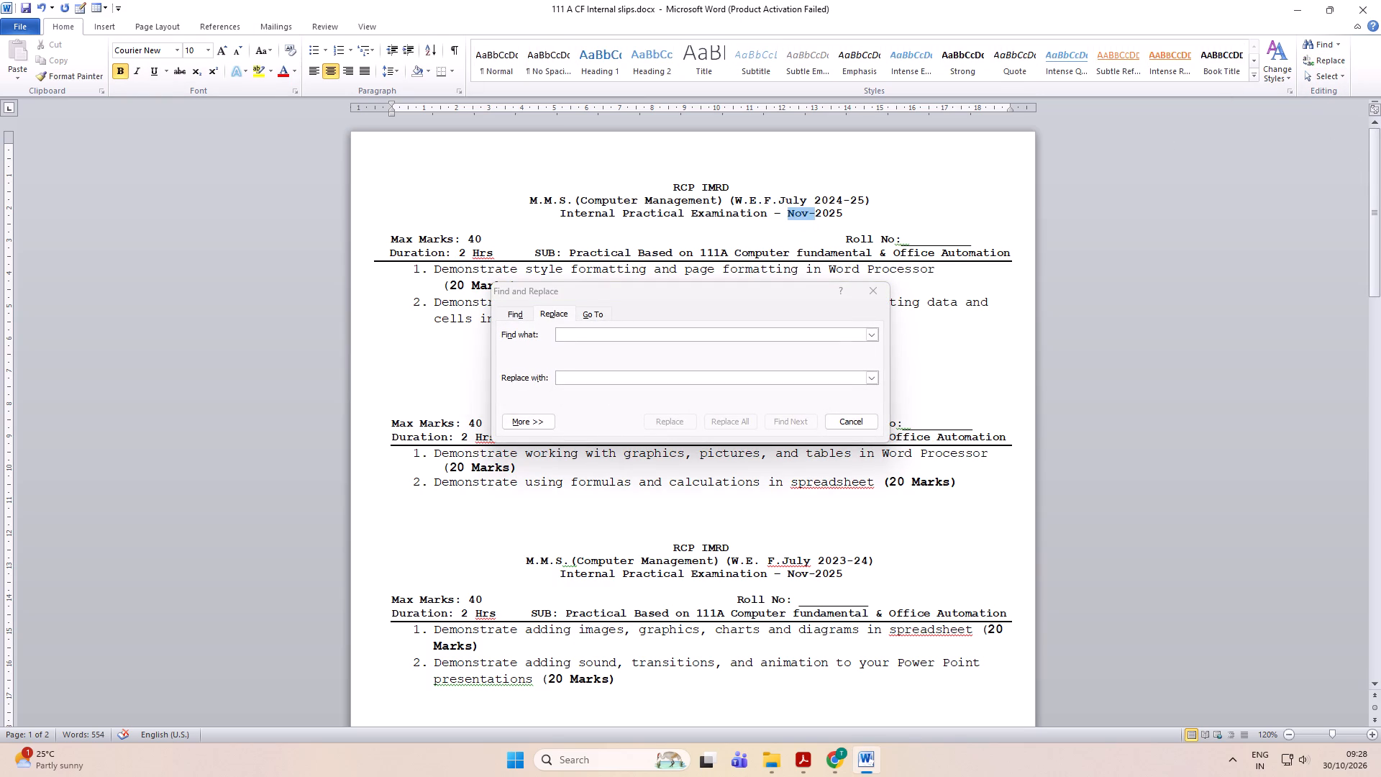
{"action": "left_click_drag", "start_coordinate": [813, 212], "coordinate": [837, 221]}
{"action": "left_click_drag", "start_coordinate": [837, 221], "coordinate": [839, 218]}
{"action": "key", "text": "ctrl+c"}
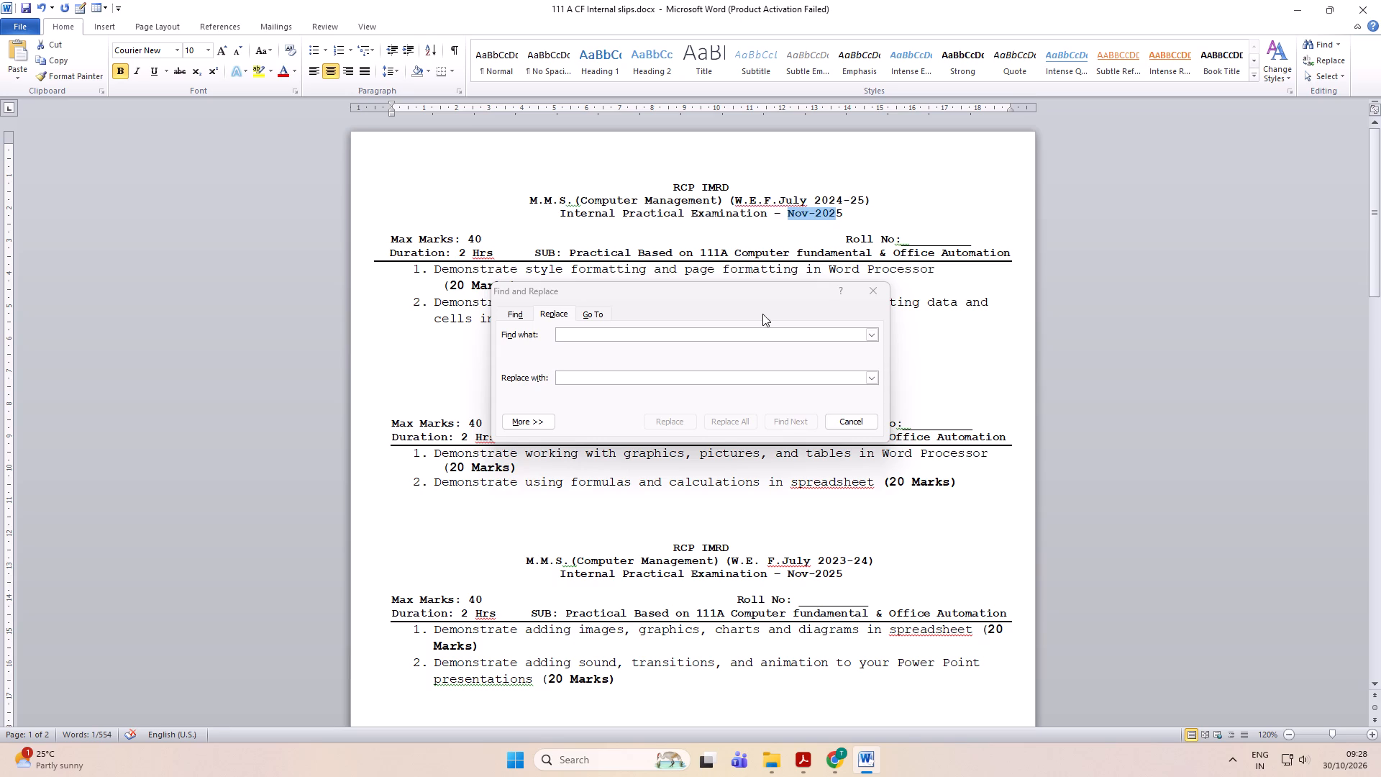
{"action": "left_click", "coordinate": [750, 339]}
{"action": "key", "text": "ctrl+v"}
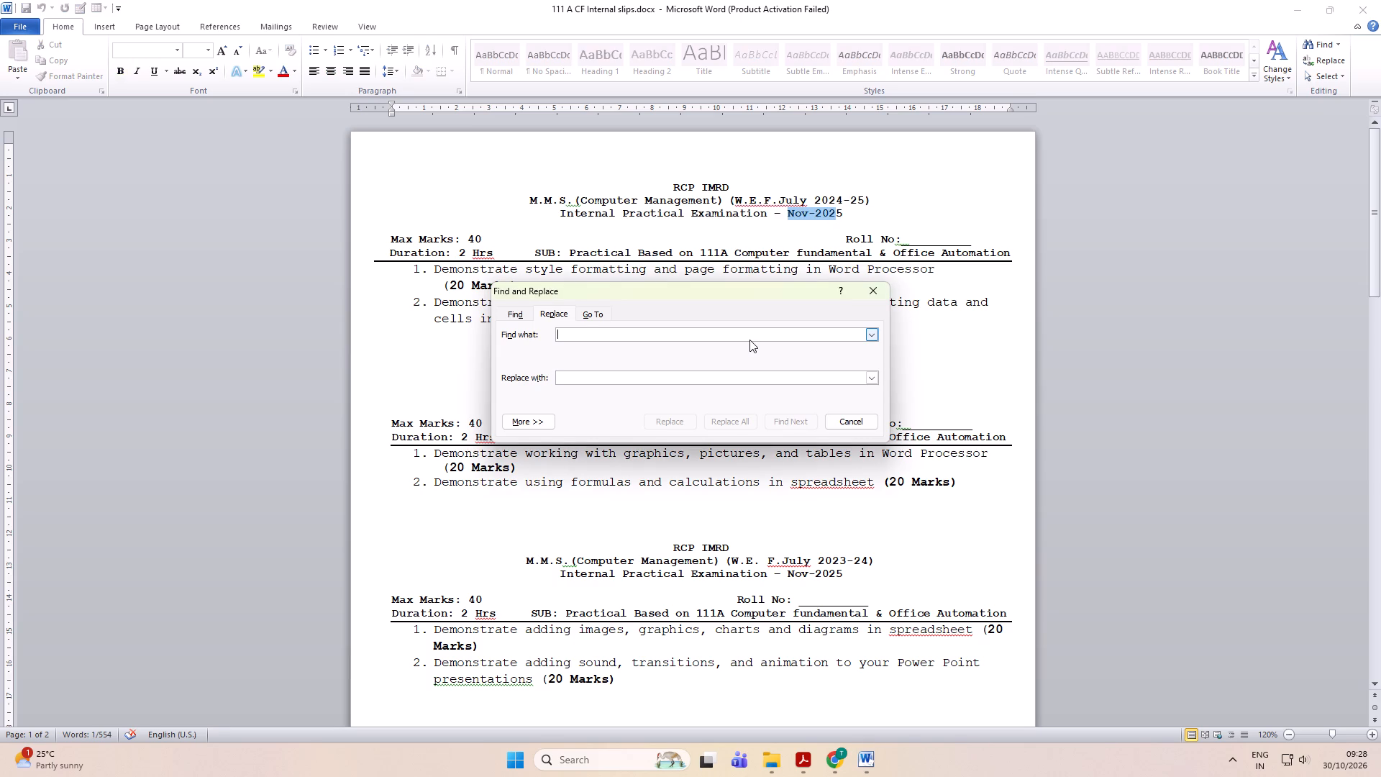
{"action": "left_click", "coordinate": [647, 329]}
{"action": "key", "text": "5"}
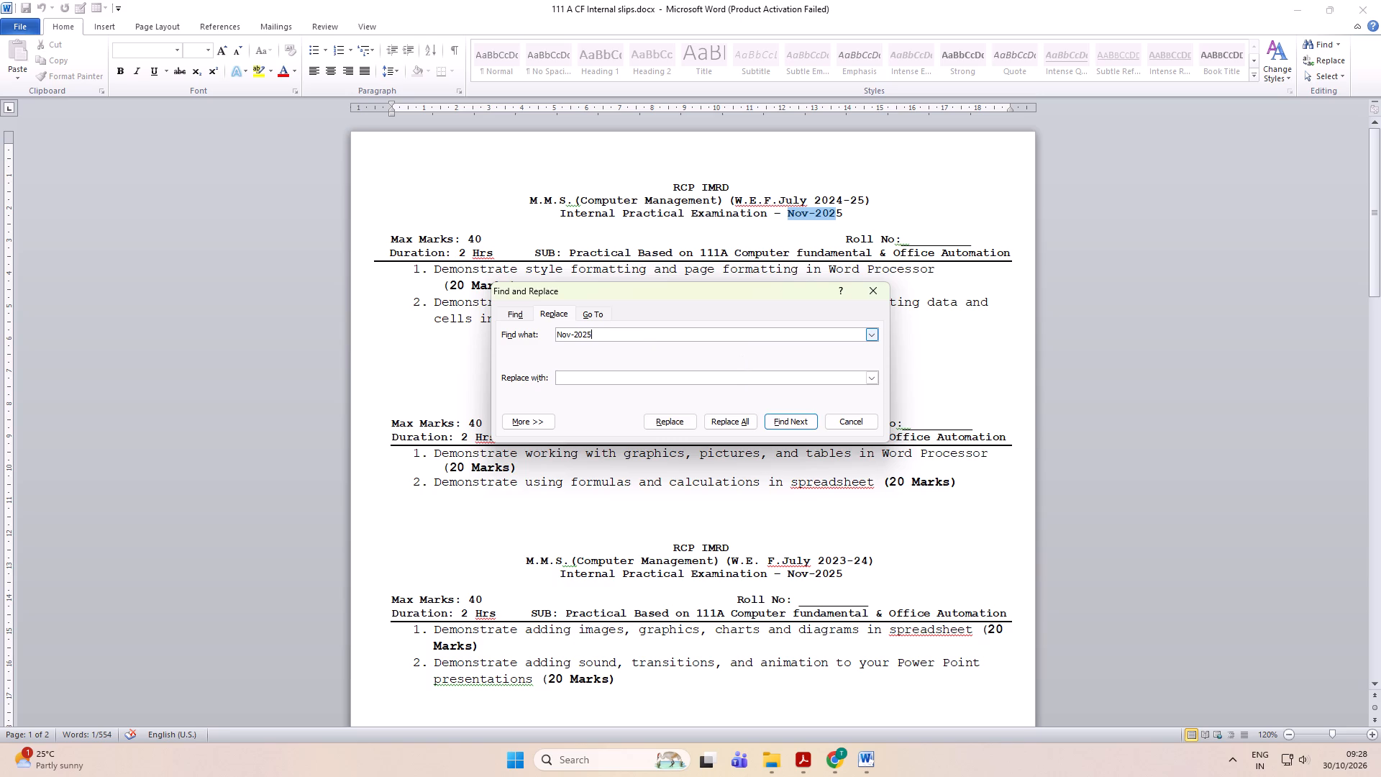
{"action": "left_click", "coordinate": [652, 376]}
{"action": "type", "text": "Oct"}
{"action": "type", "text": "-202+6"}
{"action": "key", "text": "BackSpace"}
{"action": "key", "text": "BackSpace"}
{"action": "key", "text": "6"}
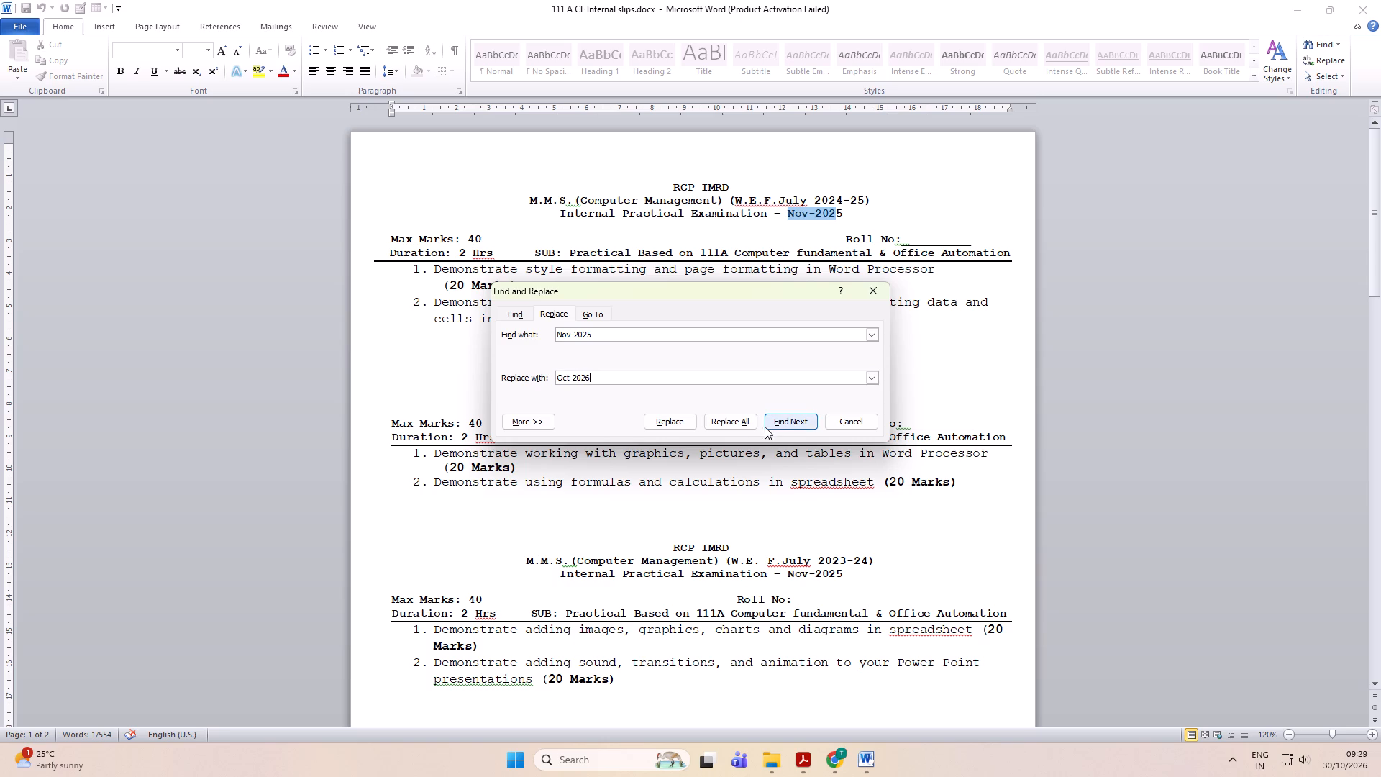
{"action": "left_click", "coordinate": [741, 422]}
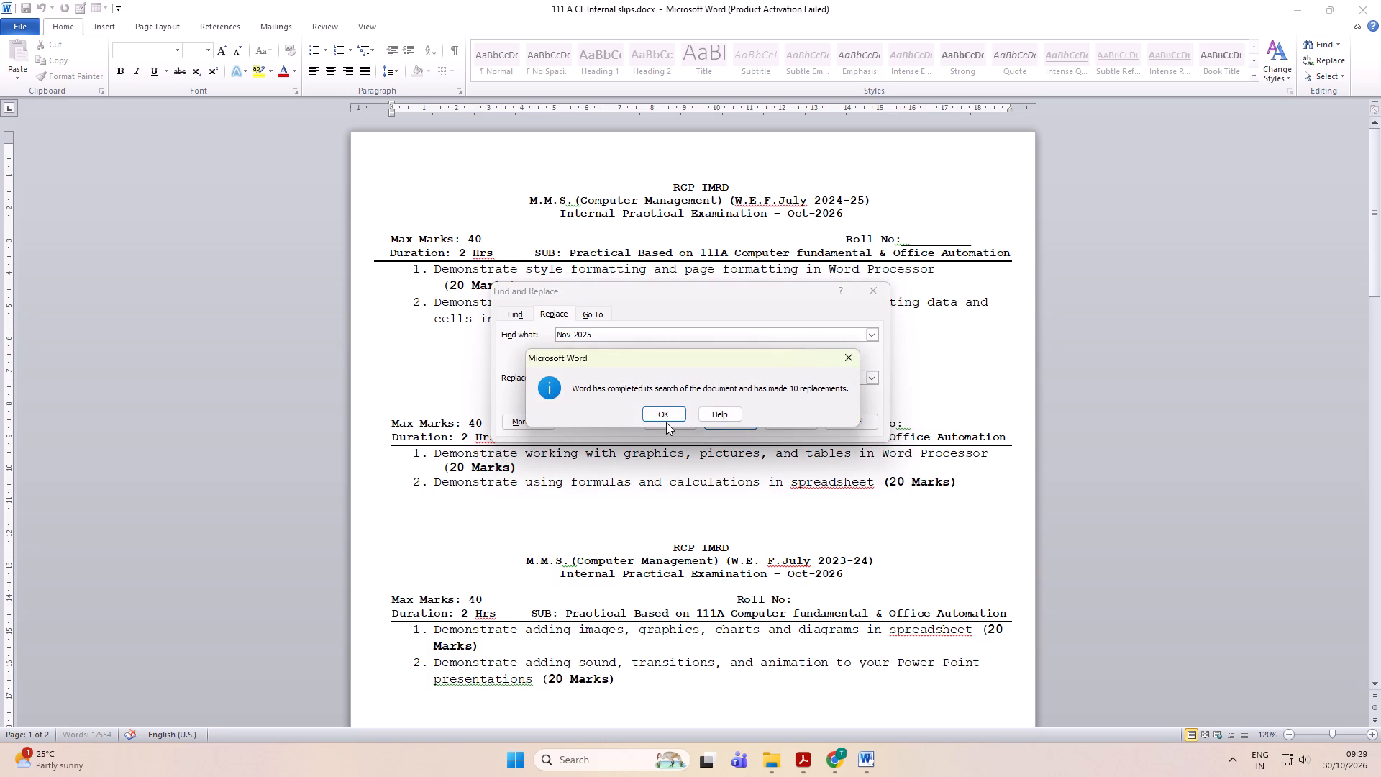
{"action": "left_click", "coordinate": [665, 417]}
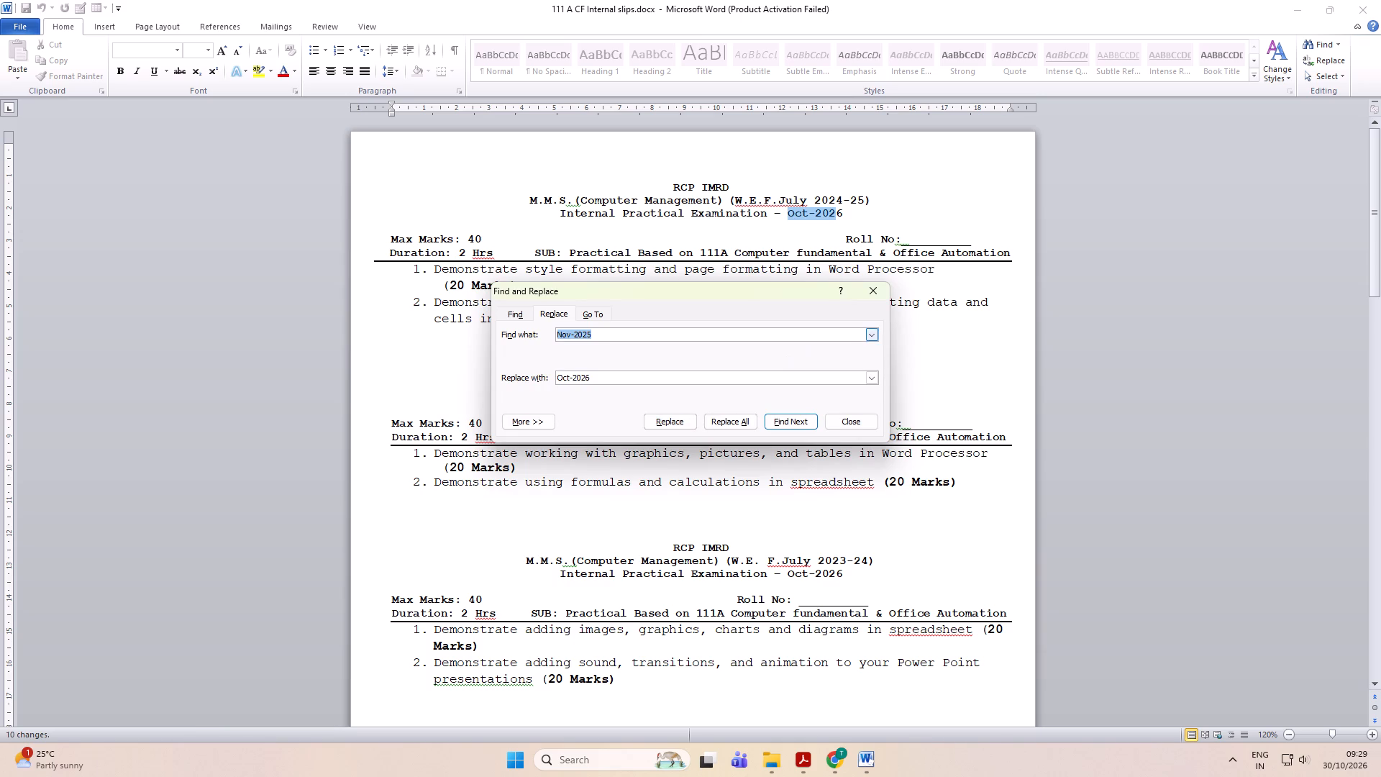
{"action": "left_click", "coordinate": [880, 291]}
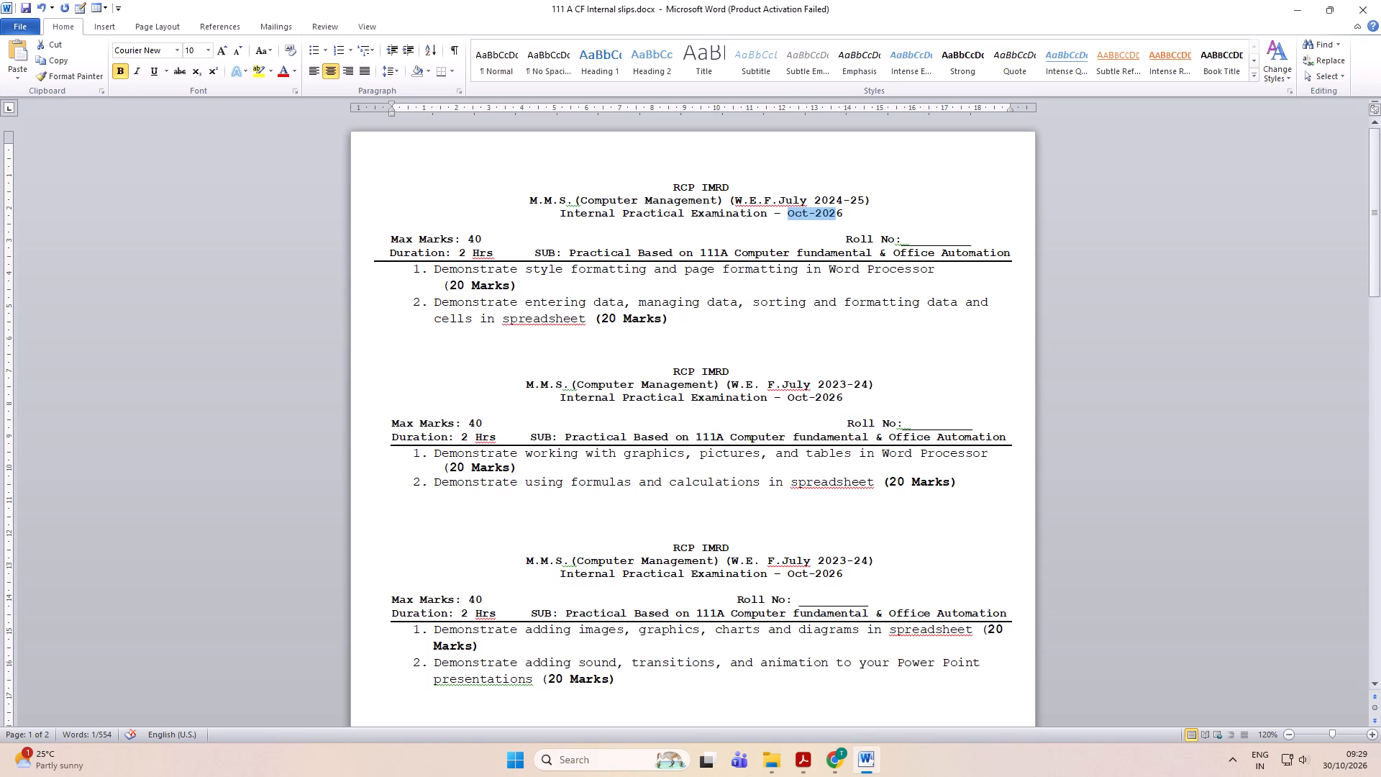
Replace every occurrence of "W.E. F.July 2023-24" with "W.E.F.July 2024-25" throughout the document.
{"action": "left_click_drag", "start_coordinate": [732, 384], "coordinate": [870, 385]}
{"action": "key", "text": "ctrl+c"}
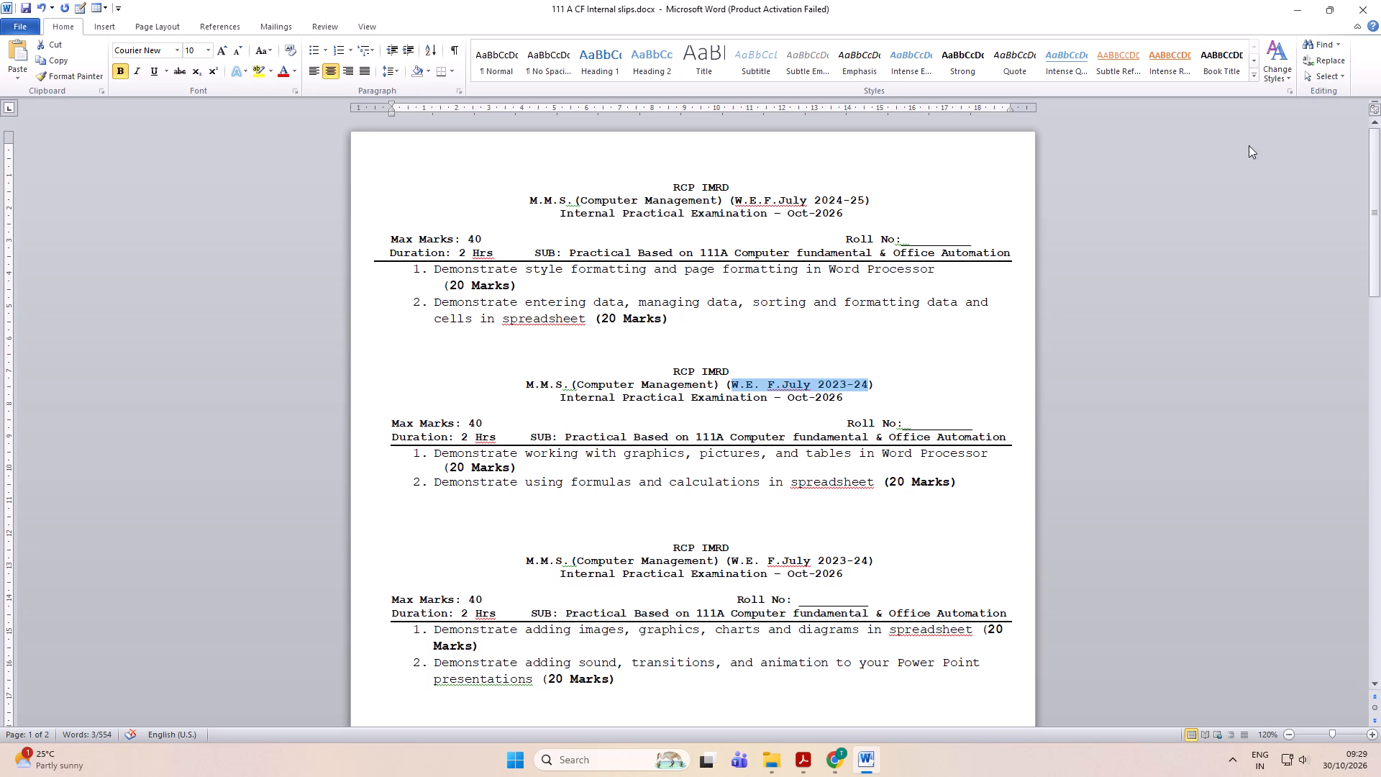
{"action": "left_click", "coordinate": [1323, 65]}
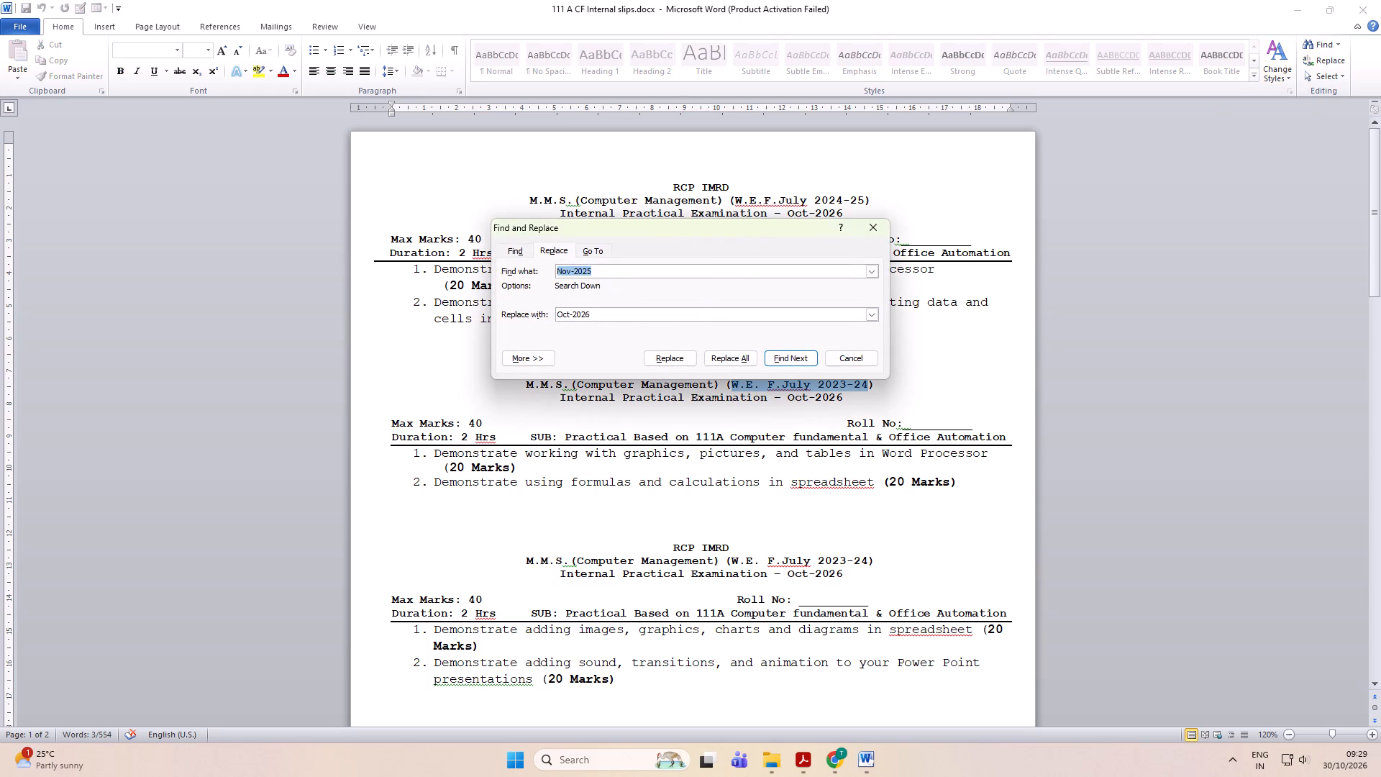
{"action": "key", "text": "ctrl+v"}
{"action": "left_click_drag", "start_coordinate": [714, 229], "coordinate": [713, 298]}
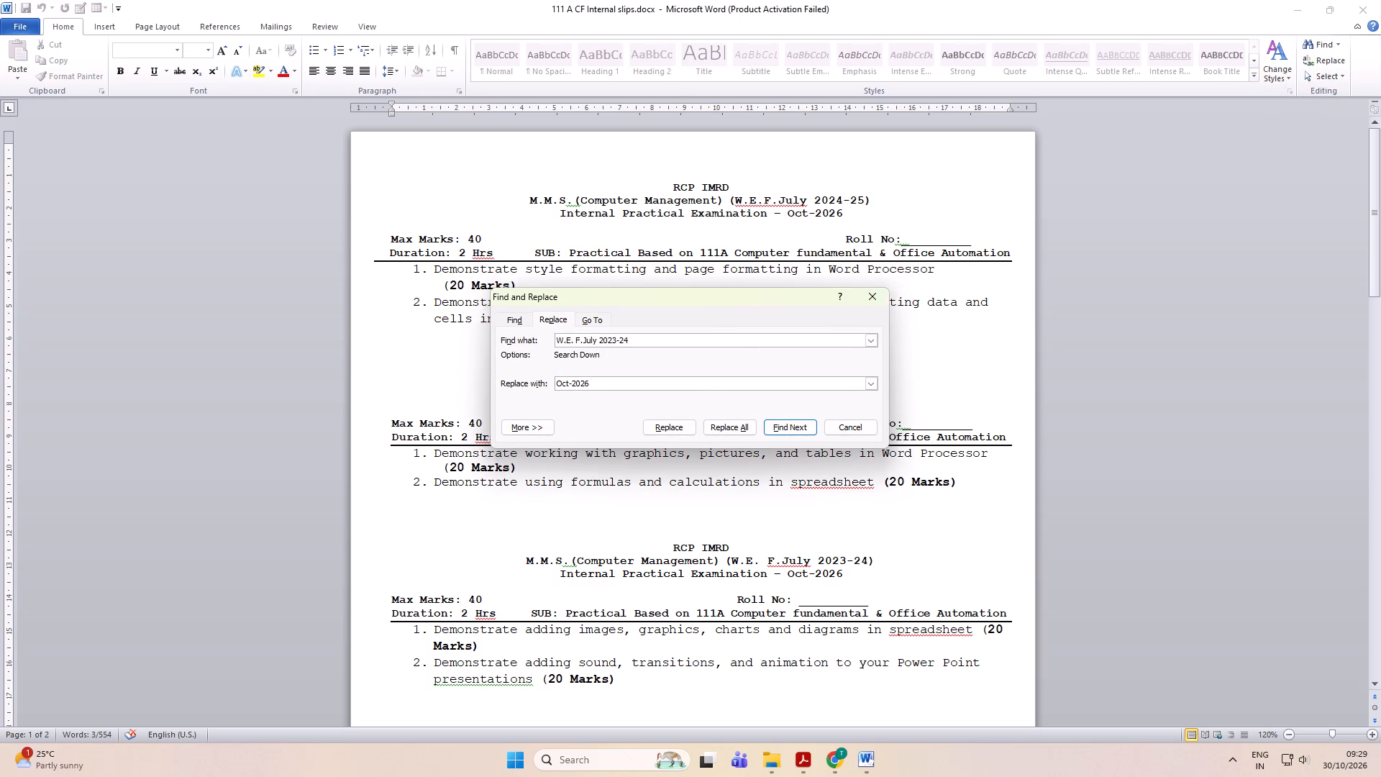
{"action": "left_click_drag", "start_coordinate": [735, 196], "coordinate": [796, 205]}
{"action": "left_click_drag", "start_coordinate": [733, 199], "coordinate": [797, 188]}
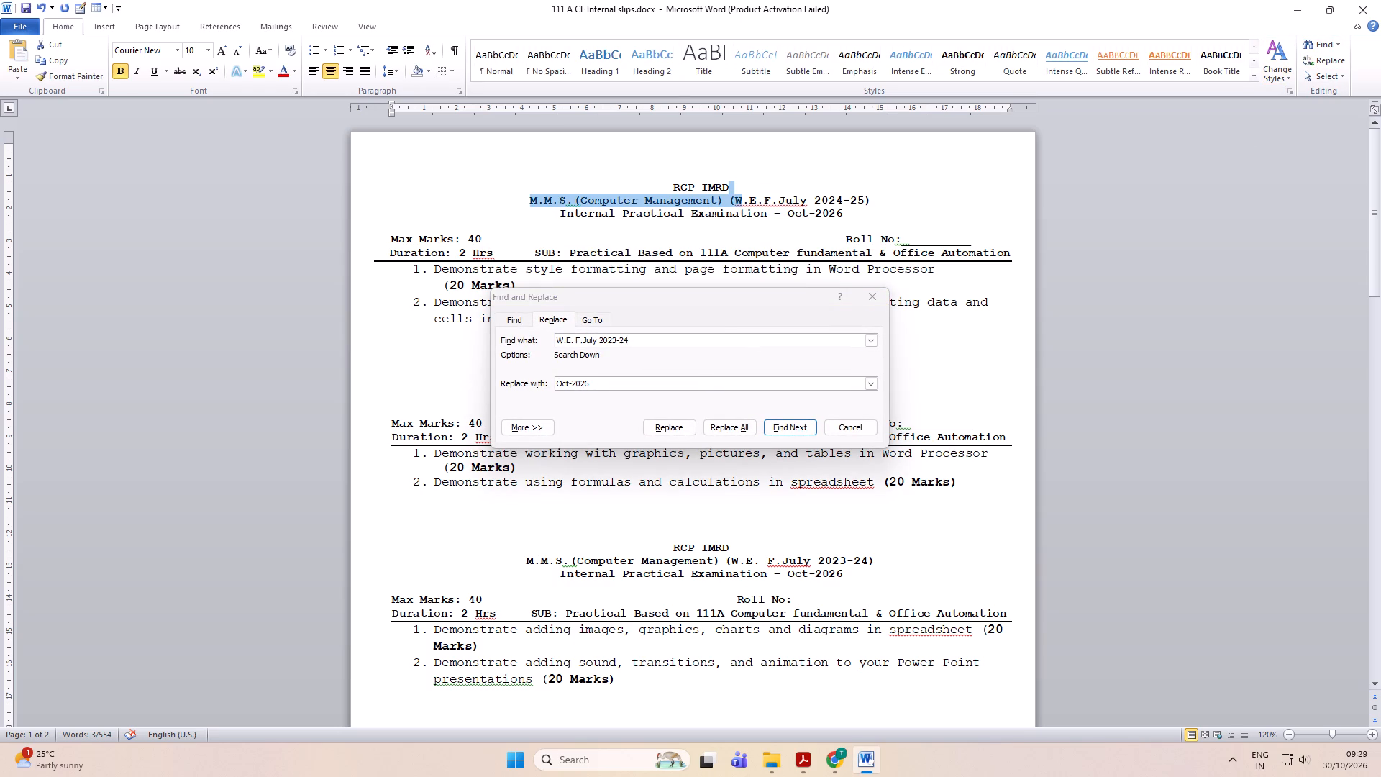
{"action": "left_click_drag", "start_coordinate": [797, 188], "coordinate": [858, 204]}
{"action": "key", "text": "ctrl+c"}
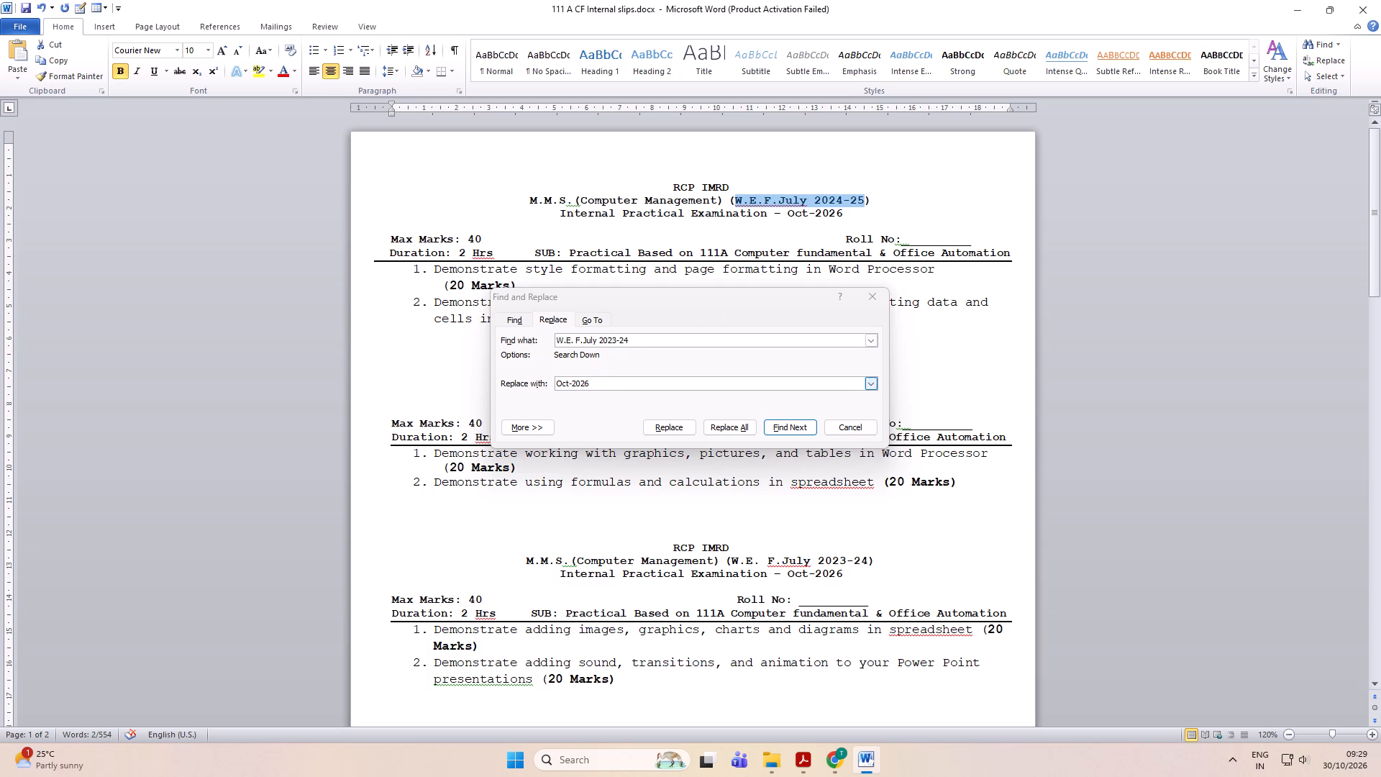
{"action": "left_click_drag", "start_coordinate": [588, 383], "coordinate": [555, 394]}
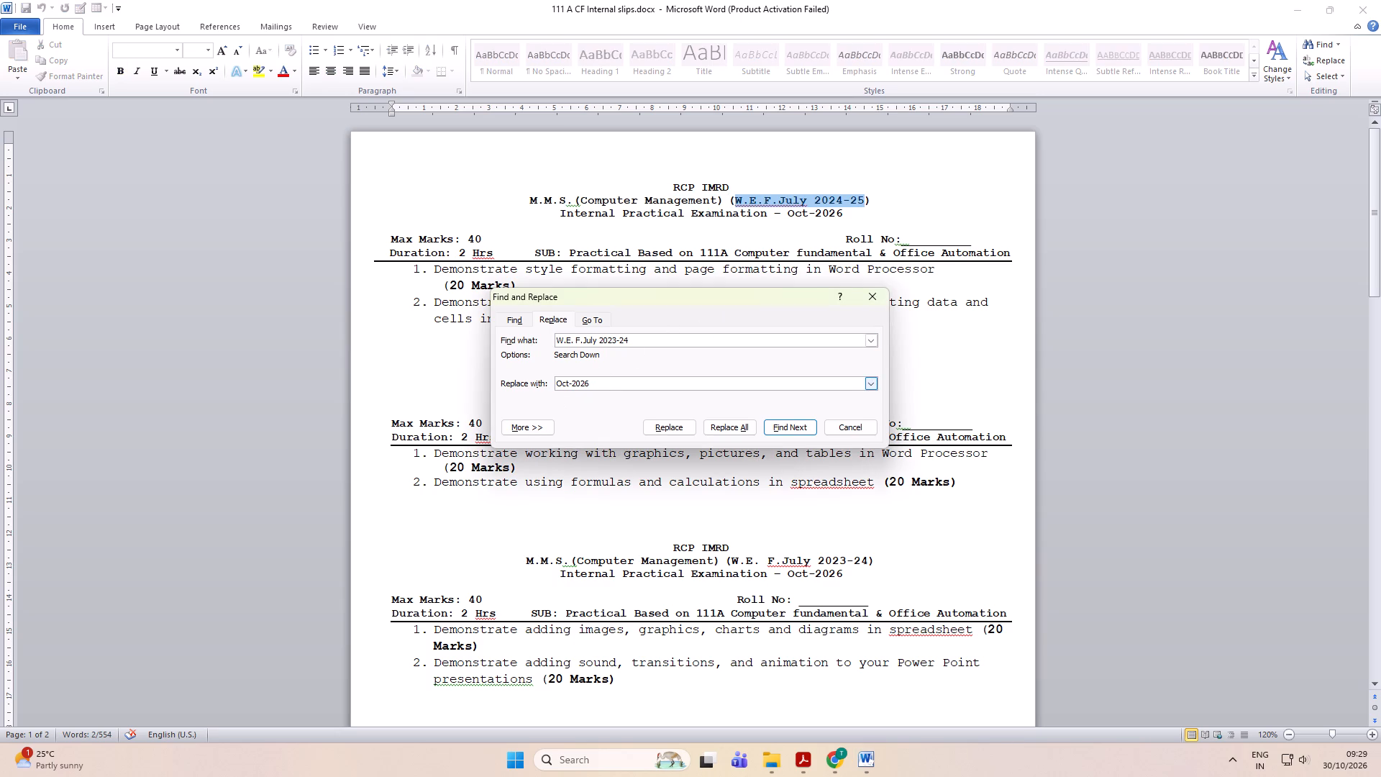
{"action": "left_click_drag", "start_coordinate": [594, 385], "coordinate": [550, 385]}
{"action": "key", "text": "ctrl+v"}
{"action": "left_click", "coordinate": [731, 431]}
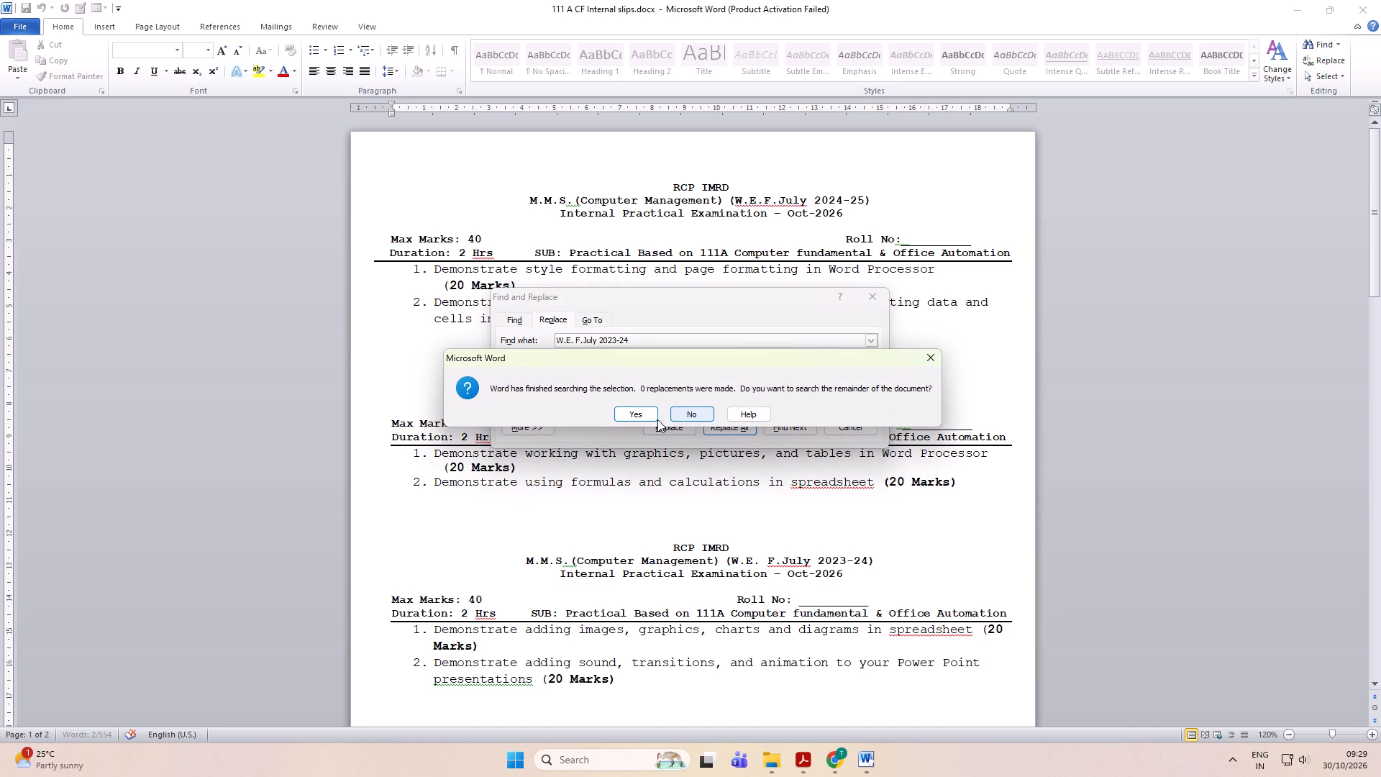
{"action": "left_click", "coordinate": [650, 417]}
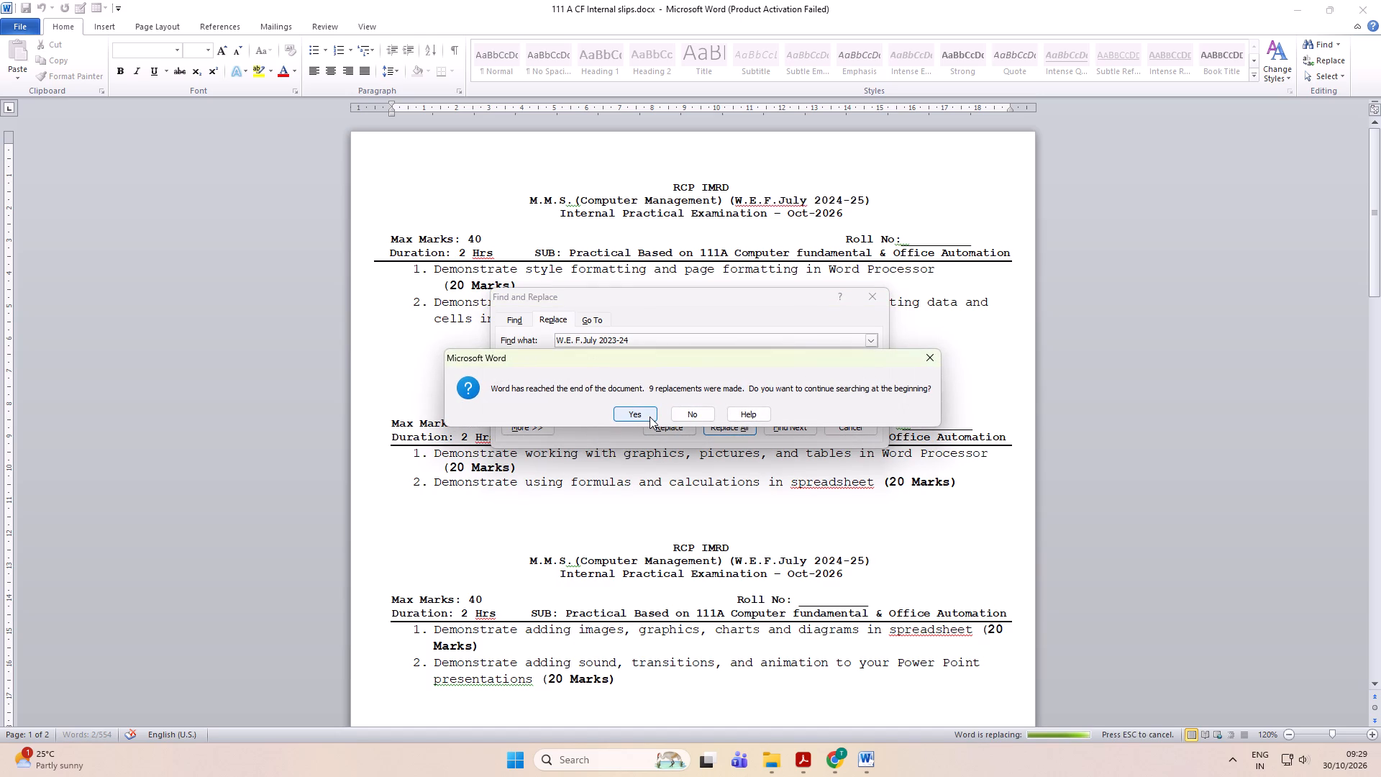
{"action": "left_click", "coordinate": [650, 417]}
{"action": "left_click", "coordinate": [650, 417]}
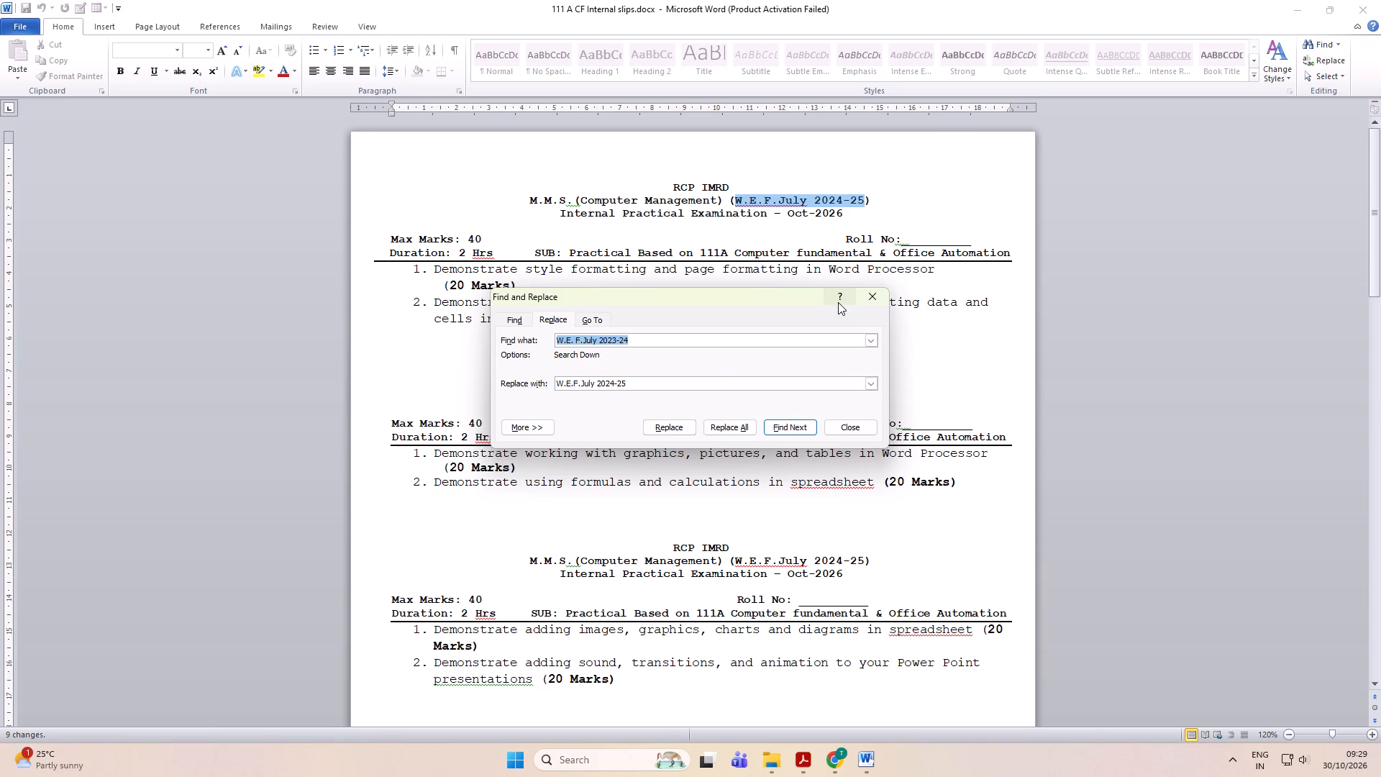
Switch to Adobe Acrobat and copy the heading text "ractical based on - 231A: Web Scripting using PHP and MySQL" from the syllabus PDF.
{"action": "left_click", "coordinate": [870, 298]}
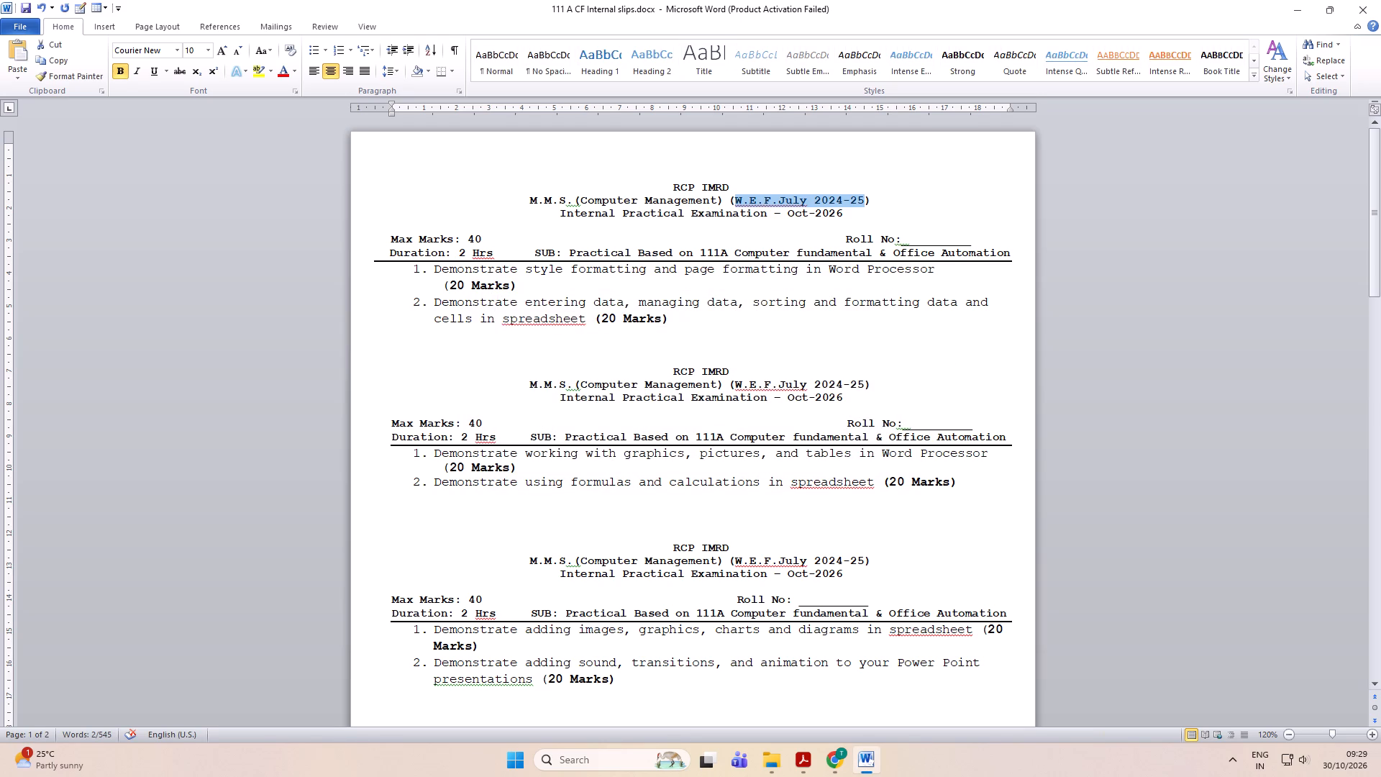
{"action": "left_click", "coordinate": [804, 760]}
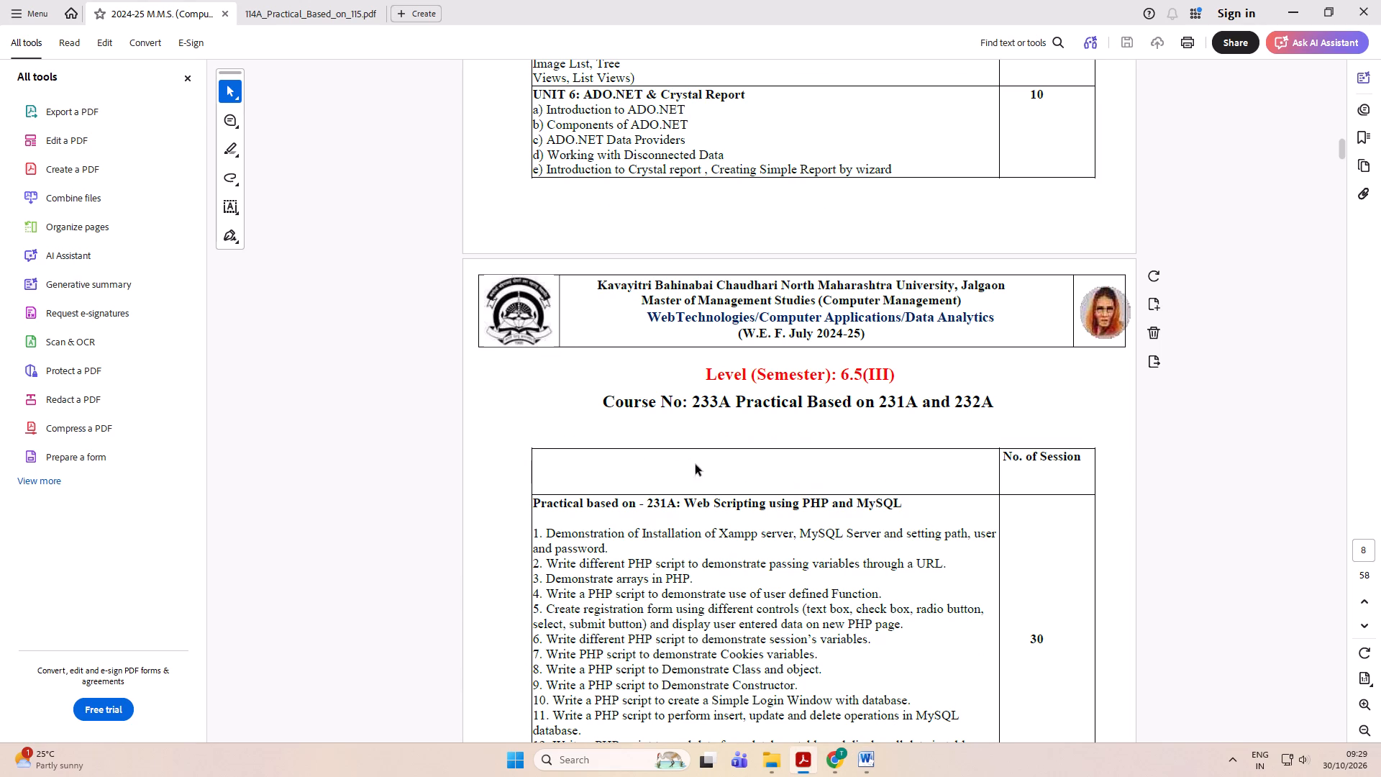
{"action": "left_click_drag", "start_coordinate": [537, 509], "coordinate": [803, 508]}
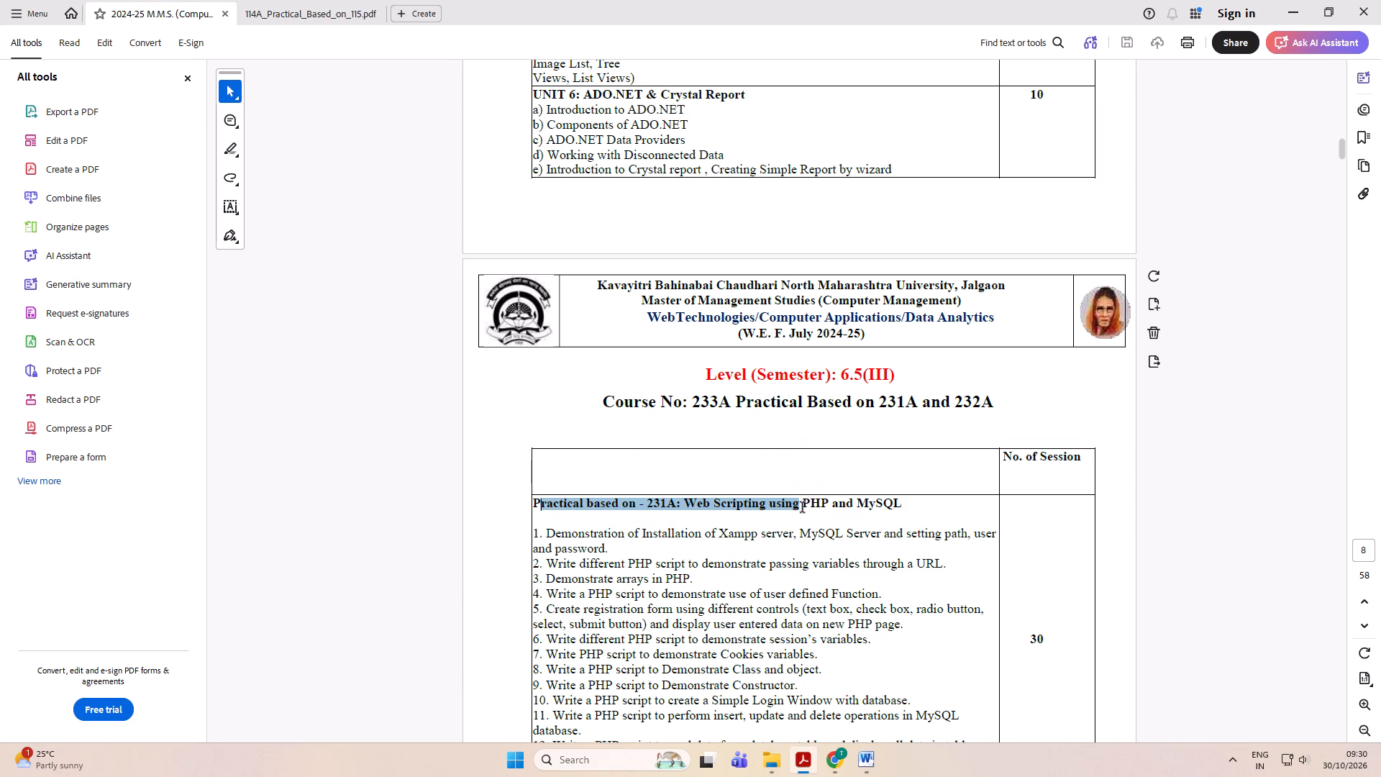
{"action": "left_click_drag", "start_coordinate": [803, 508], "coordinate": [908, 509]}
{"action": "key", "text": "ctrl+c"}
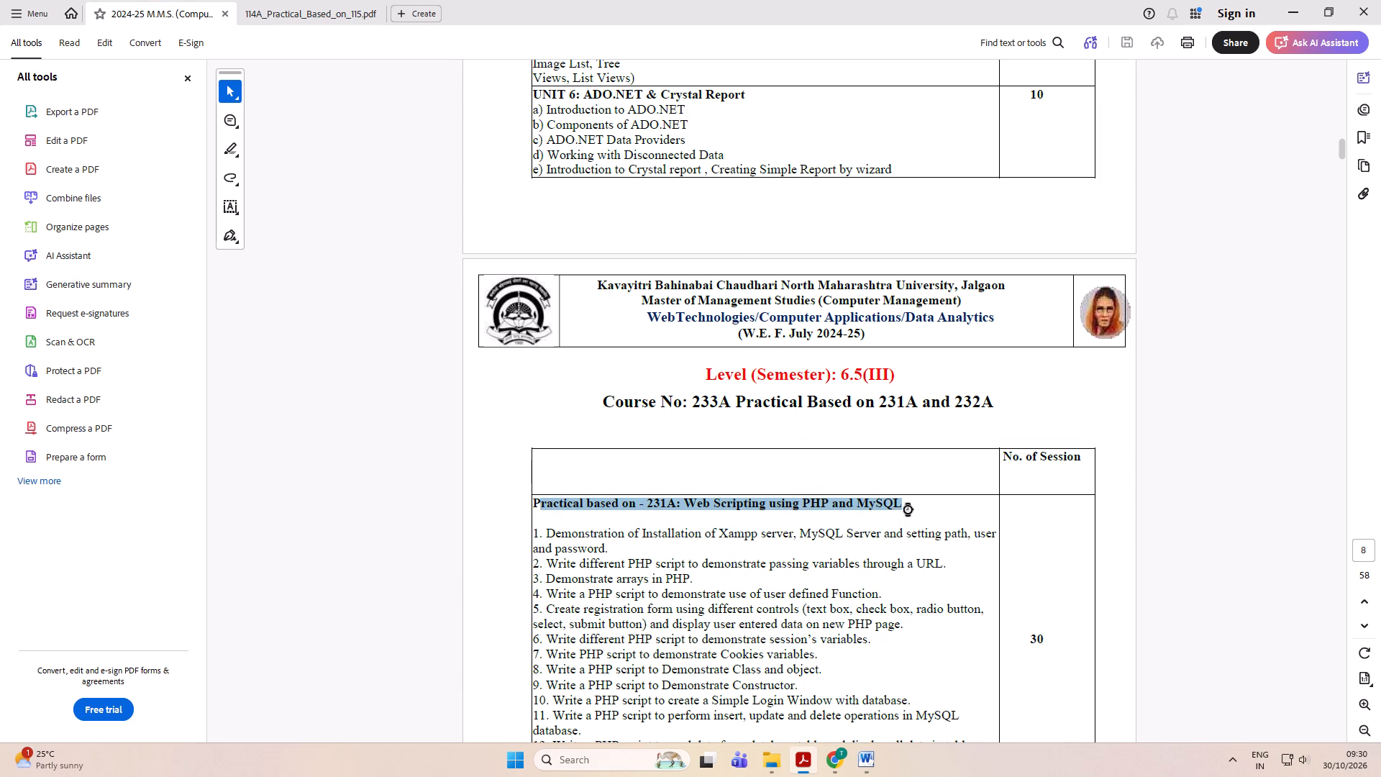
{"action": "key", "text": "ctrl+c"}
{"action": "key", "text": "ctrl+c"}
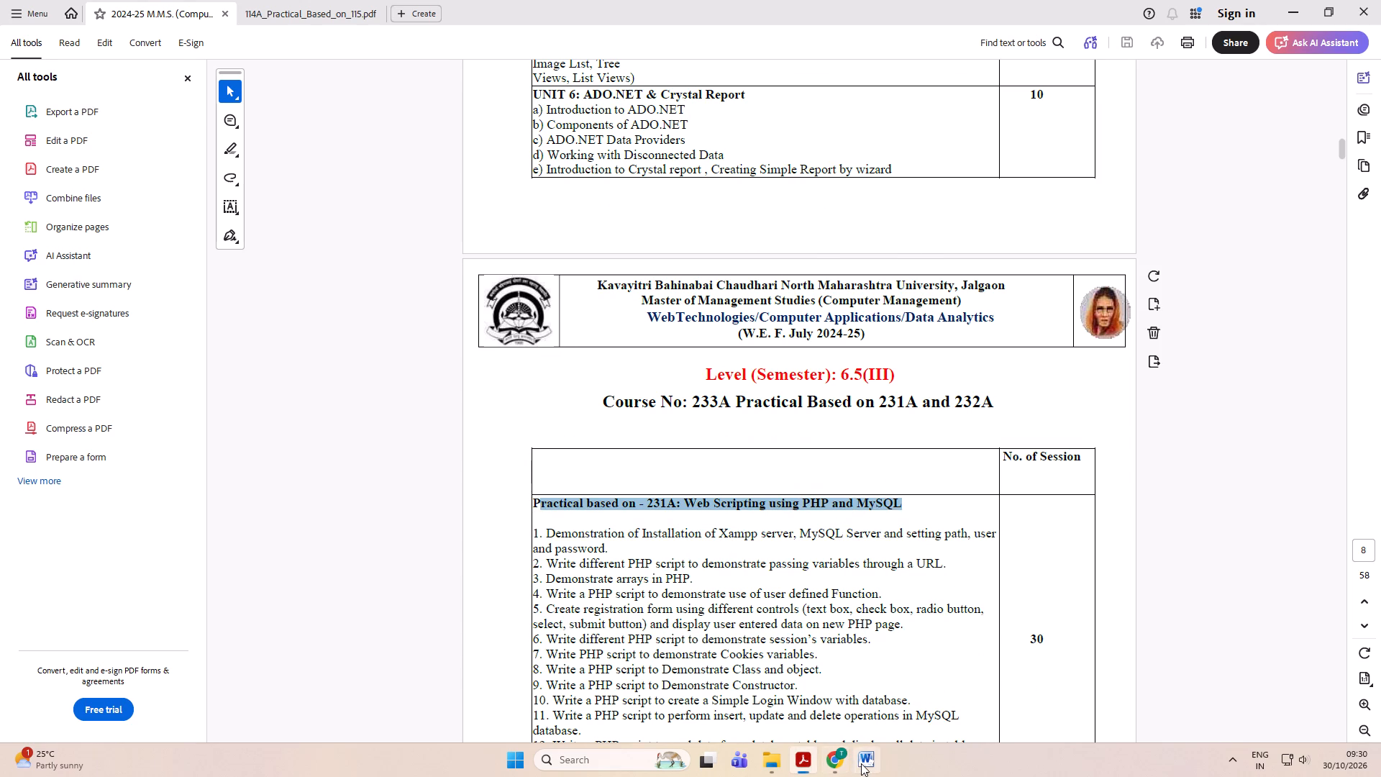
In Word, replace all "Practical Based on 111A Computer fundamental & Office Automation" with the copied "ractical based on - 231A: Web Scripting using PHP and MySQL".
{"action": "left_click", "coordinate": [861, 763]}
{"action": "left_click", "coordinate": [1330, 56]}
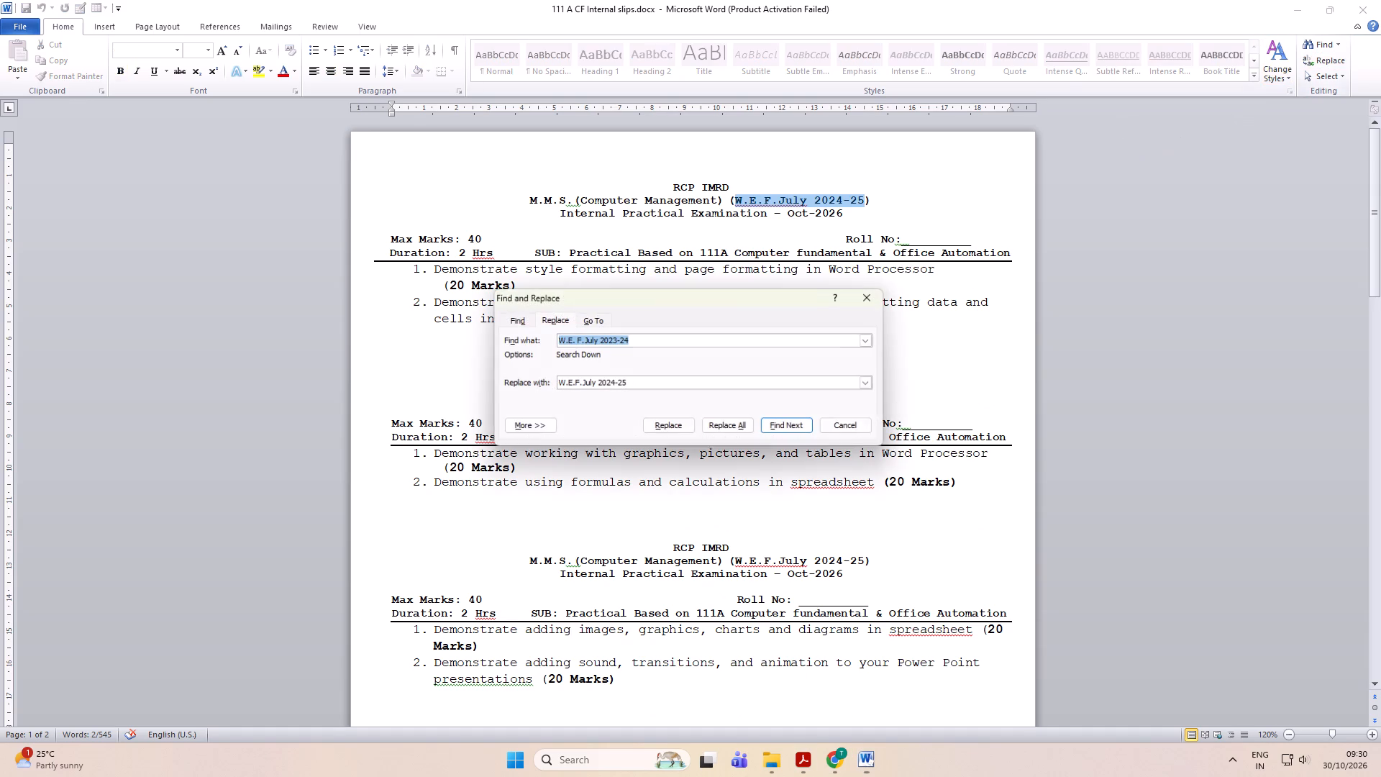
{"action": "left_click_drag", "start_coordinate": [632, 384], "coordinate": [551, 399]}
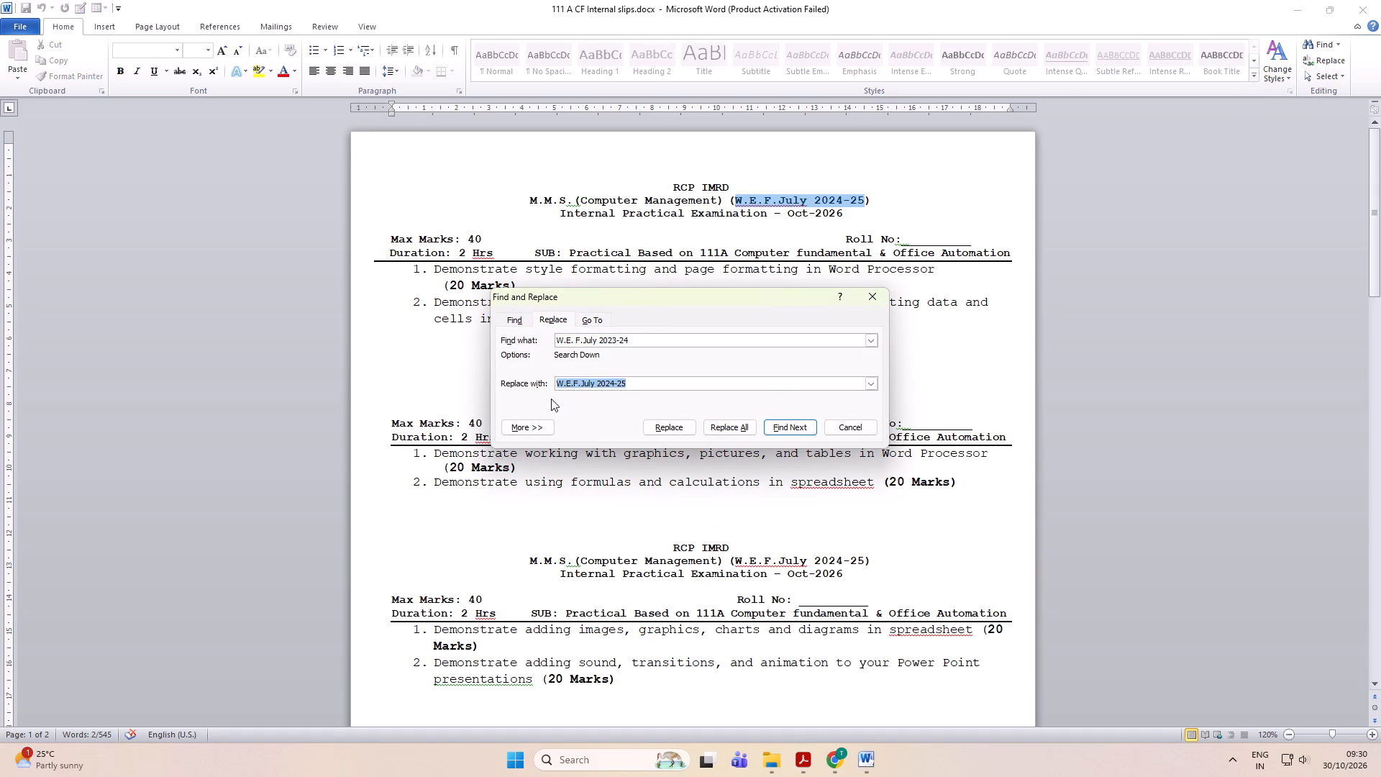
{"action": "key", "text": "ctrl+v"}
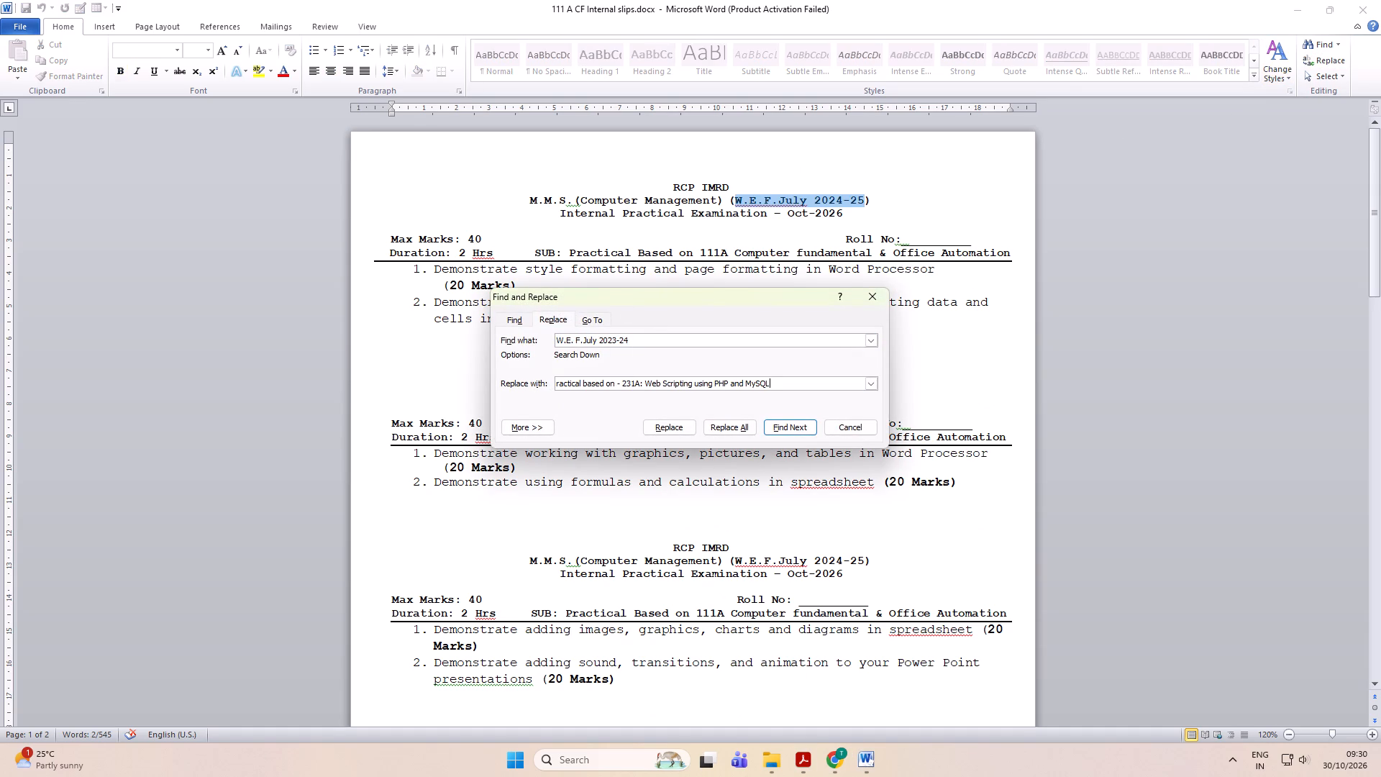
{"action": "left_click", "coordinate": [570, 252]}
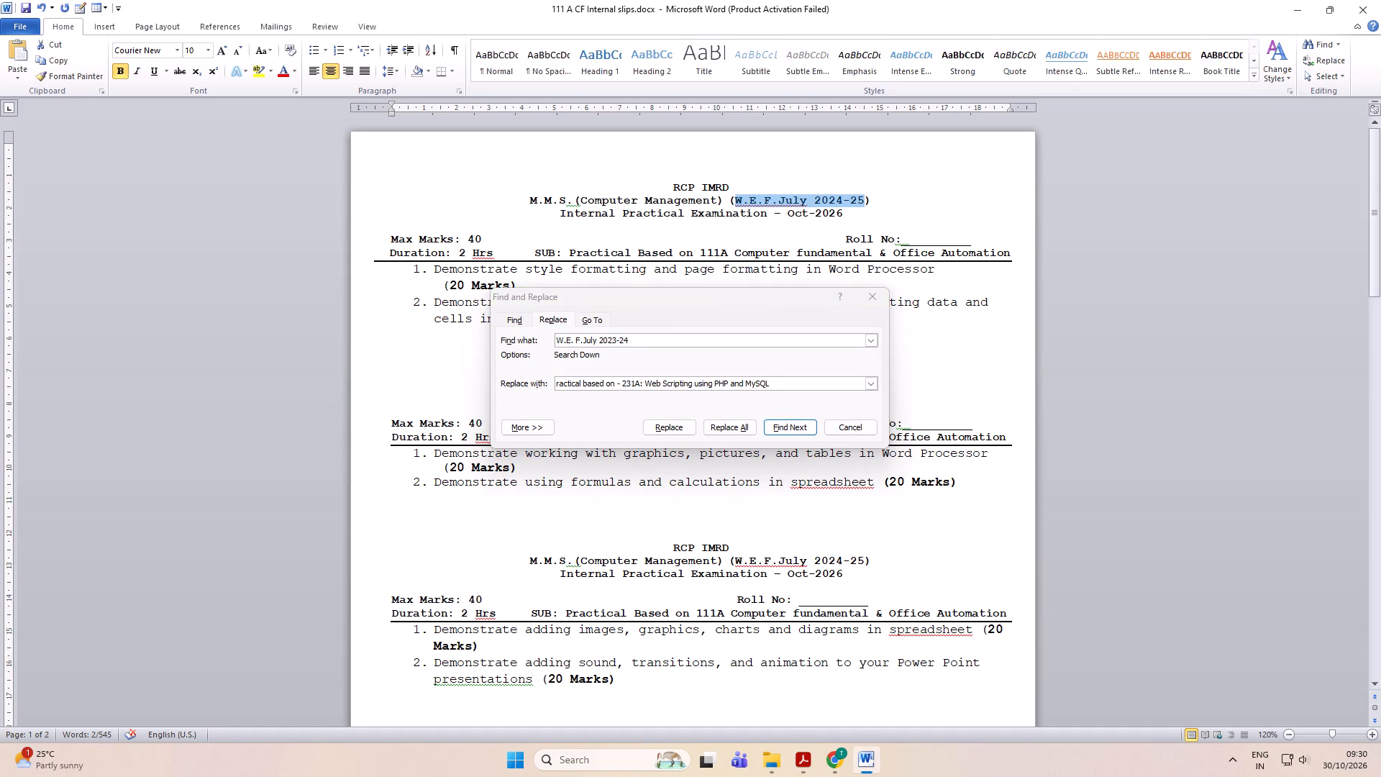
{"action": "left_click_drag", "start_coordinate": [572, 252], "coordinate": [1001, 250]}
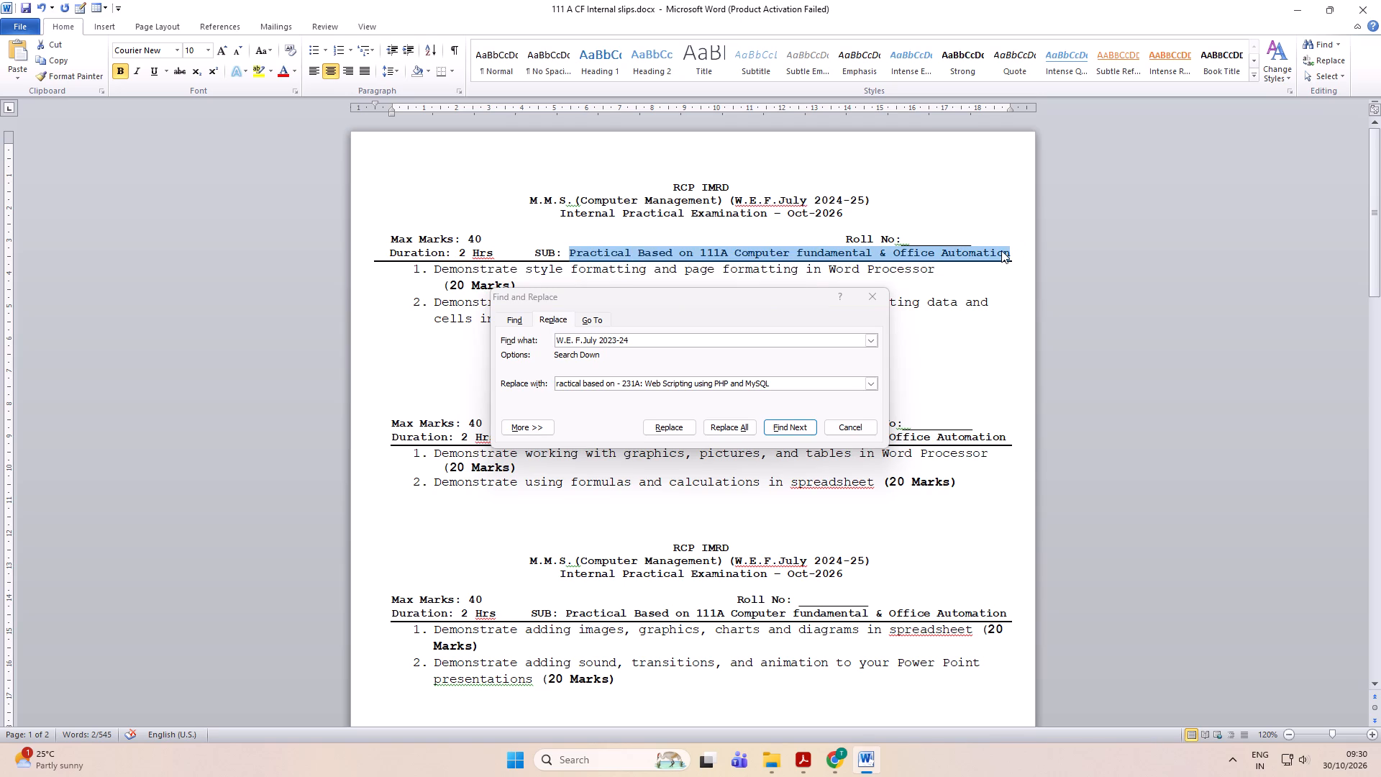
{"action": "key", "text": "ctrl+c"}
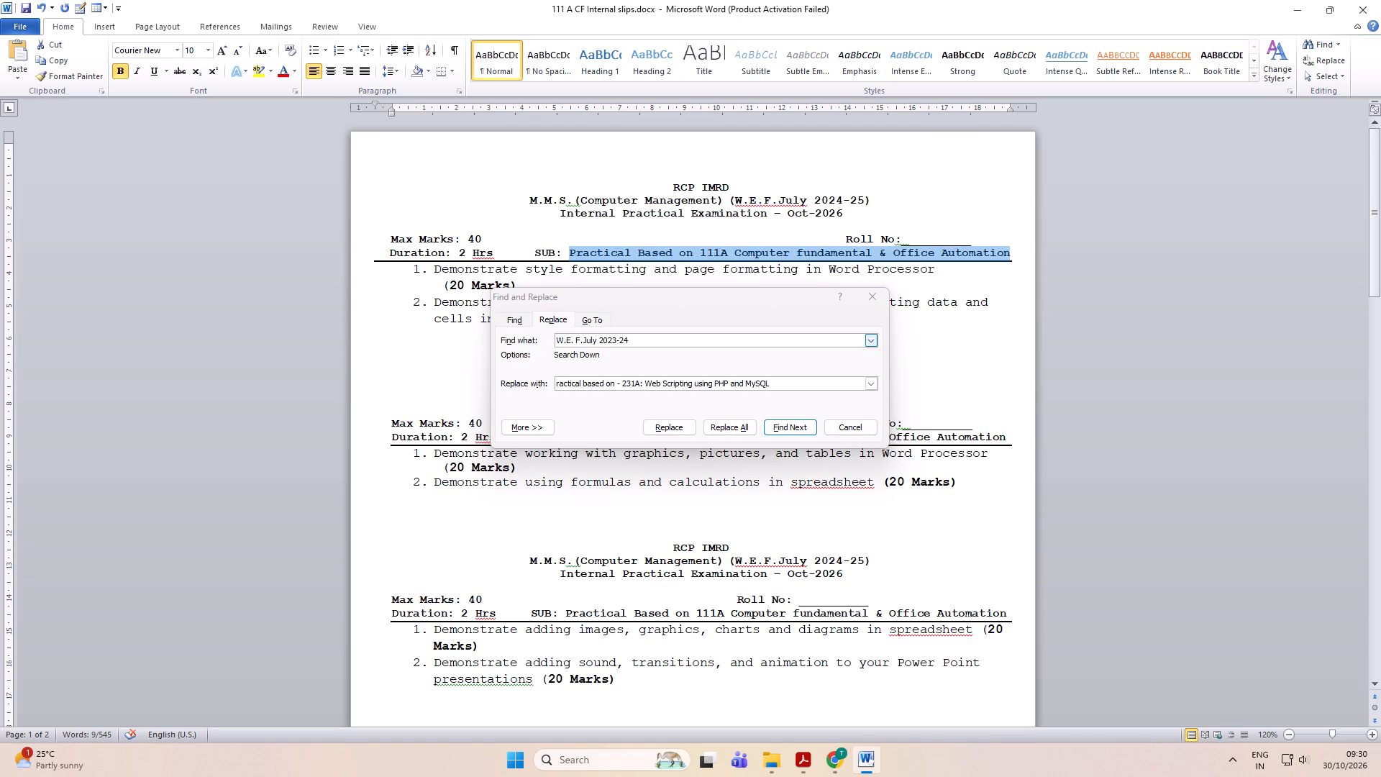
{"action": "left_click_drag", "start_coordinate": [631, 342], "coordinate": [581, 342]}
{"action": "key", "text": "ctrl+v"}
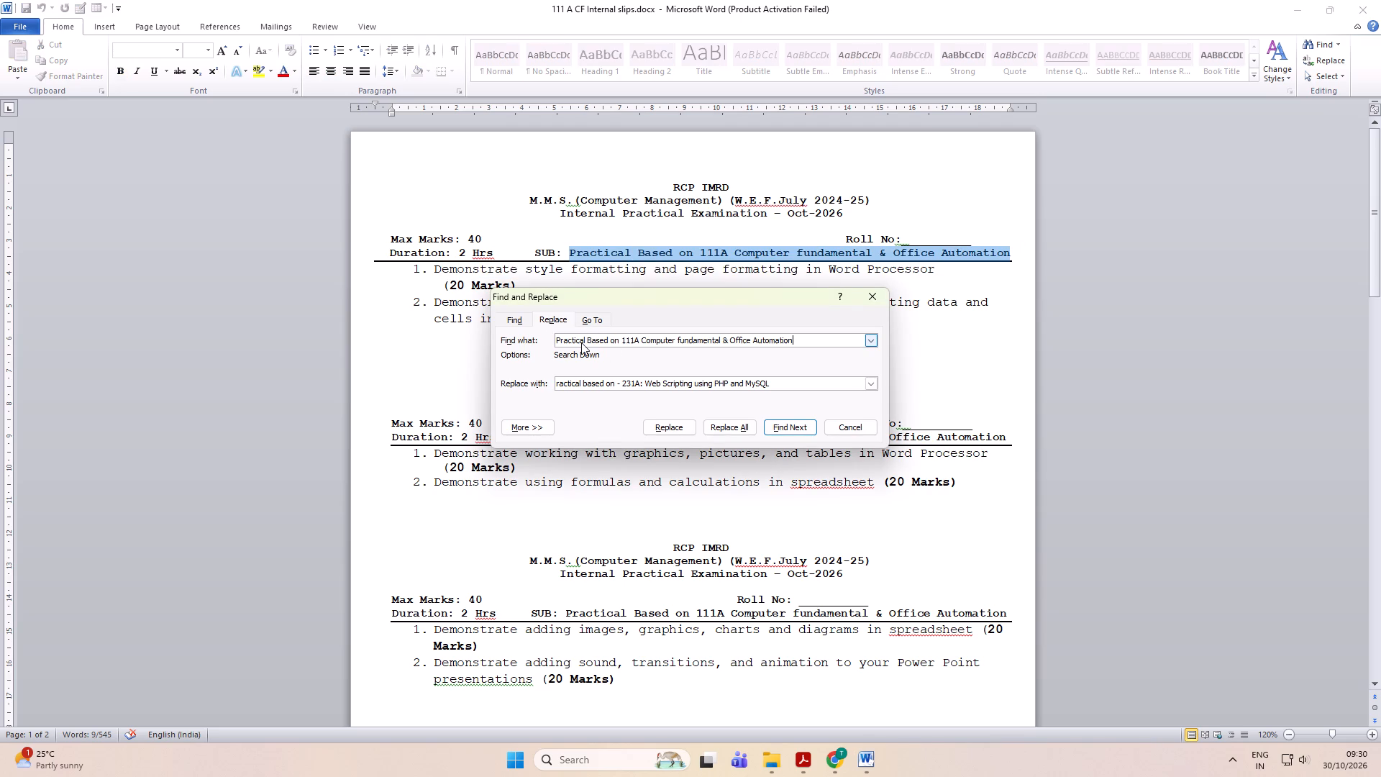
{"action": "left_click", "coordinate": [742, 426]}
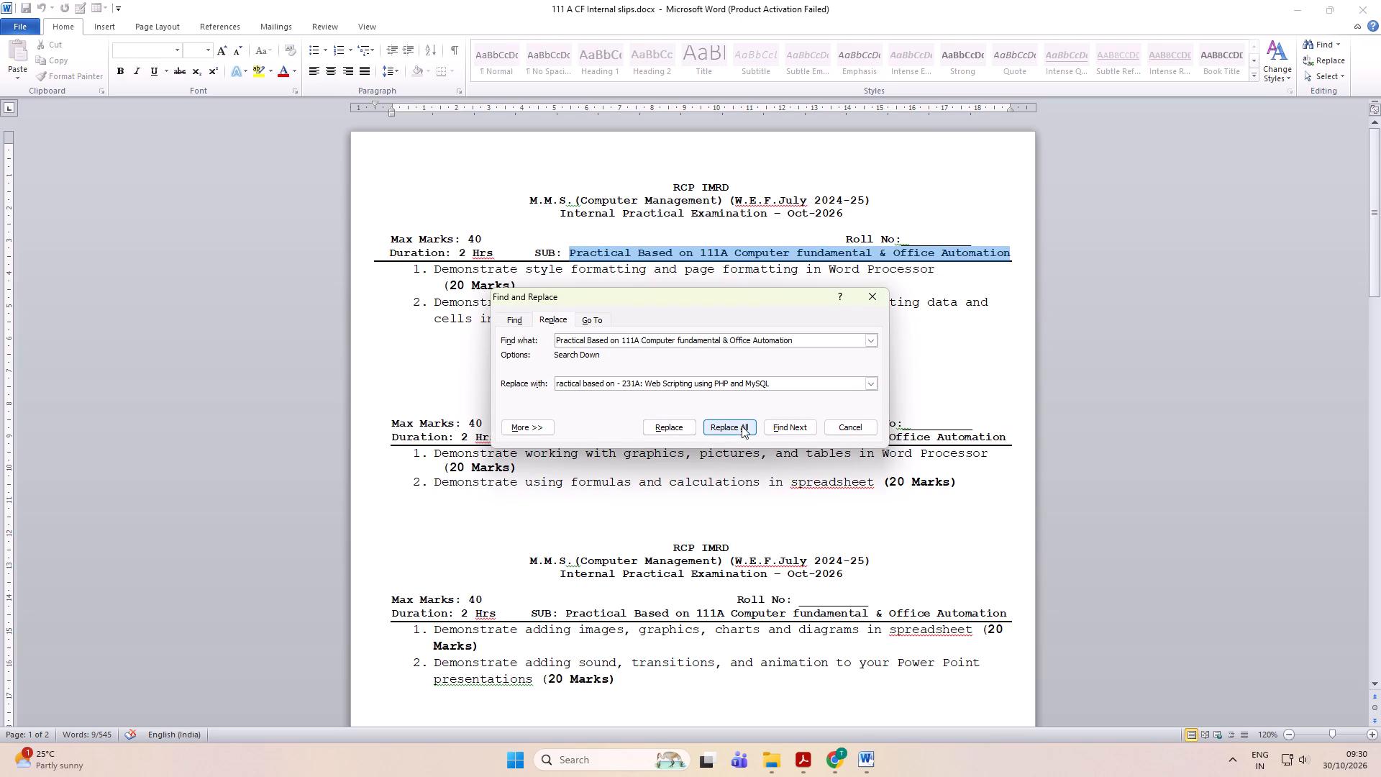
{"action": "left_click", "coordinate": [637, 413]}
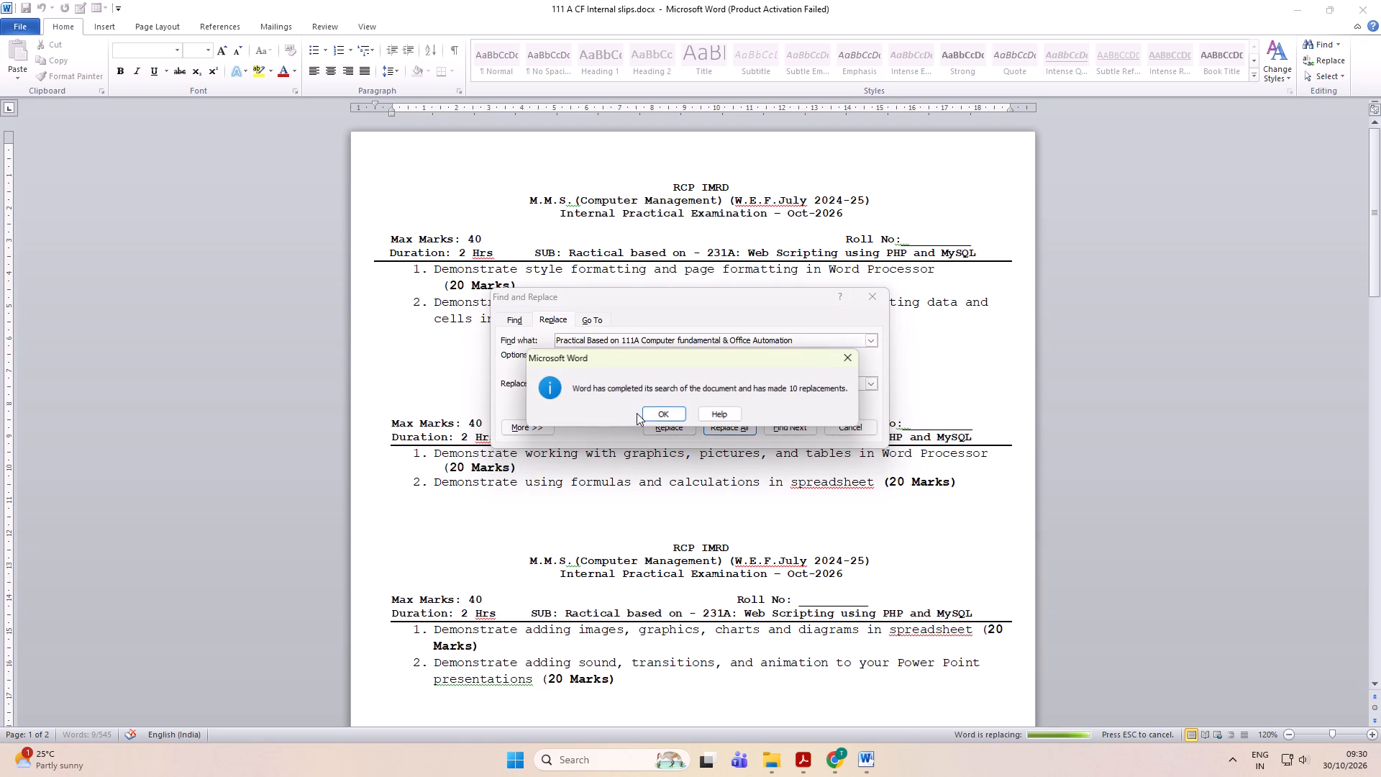
{"action": "left_click", "coordinate": [841, 358]}
{"action": "left_click", "coordinate": [881, 298]}
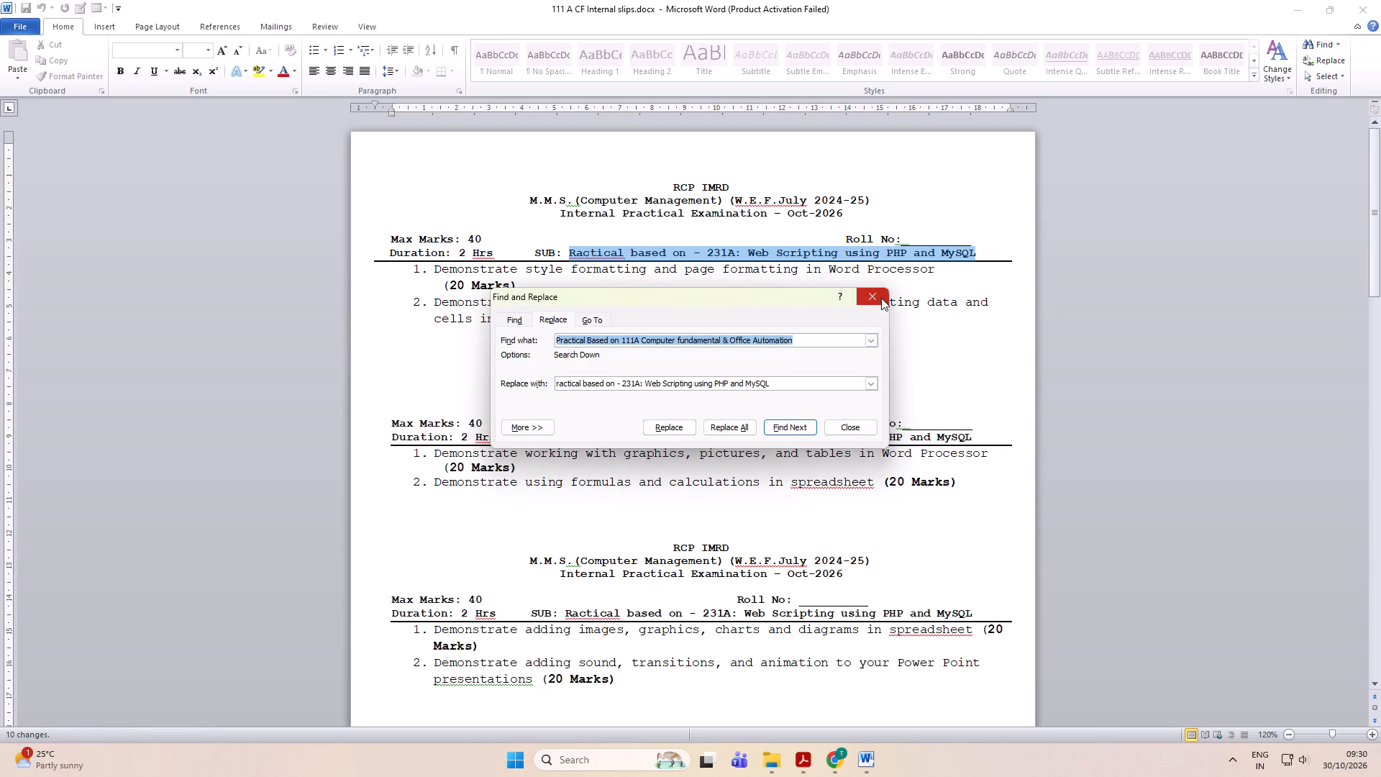
Save the updated exam slips document.
{"action": "left_click", "coordinate": [583, 362]}
{"action": "key", "text": "ctrl+s"}
{"action": "key", "text": "ctrl+s"}
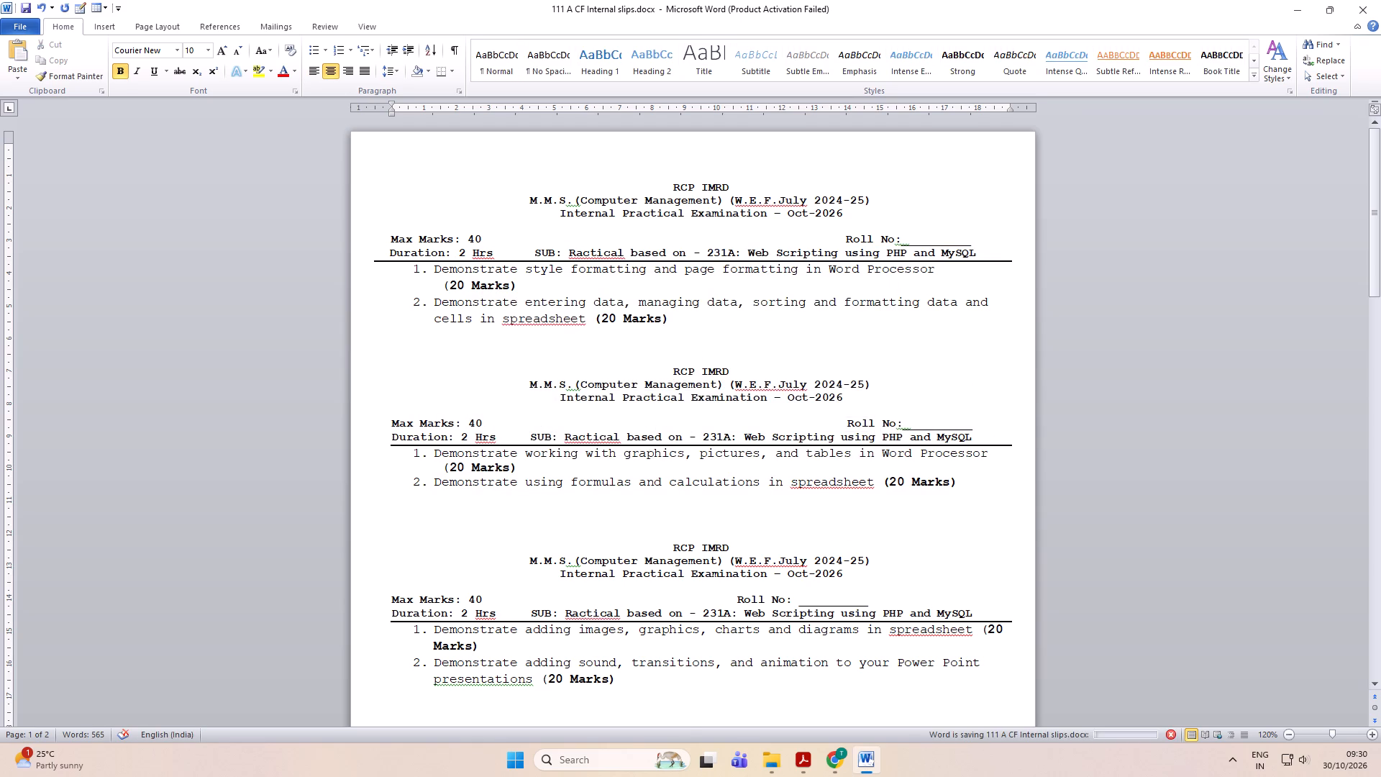
{"action": "key", "text": "ctrl+s"}
{"action": "key", "text": "ctrl+s"}
{"action": "key", "text": "ctrl+s"}
{"action": "key", "text": "ctrl+s"}
{"action": "key", "text": "ctrl+s"}
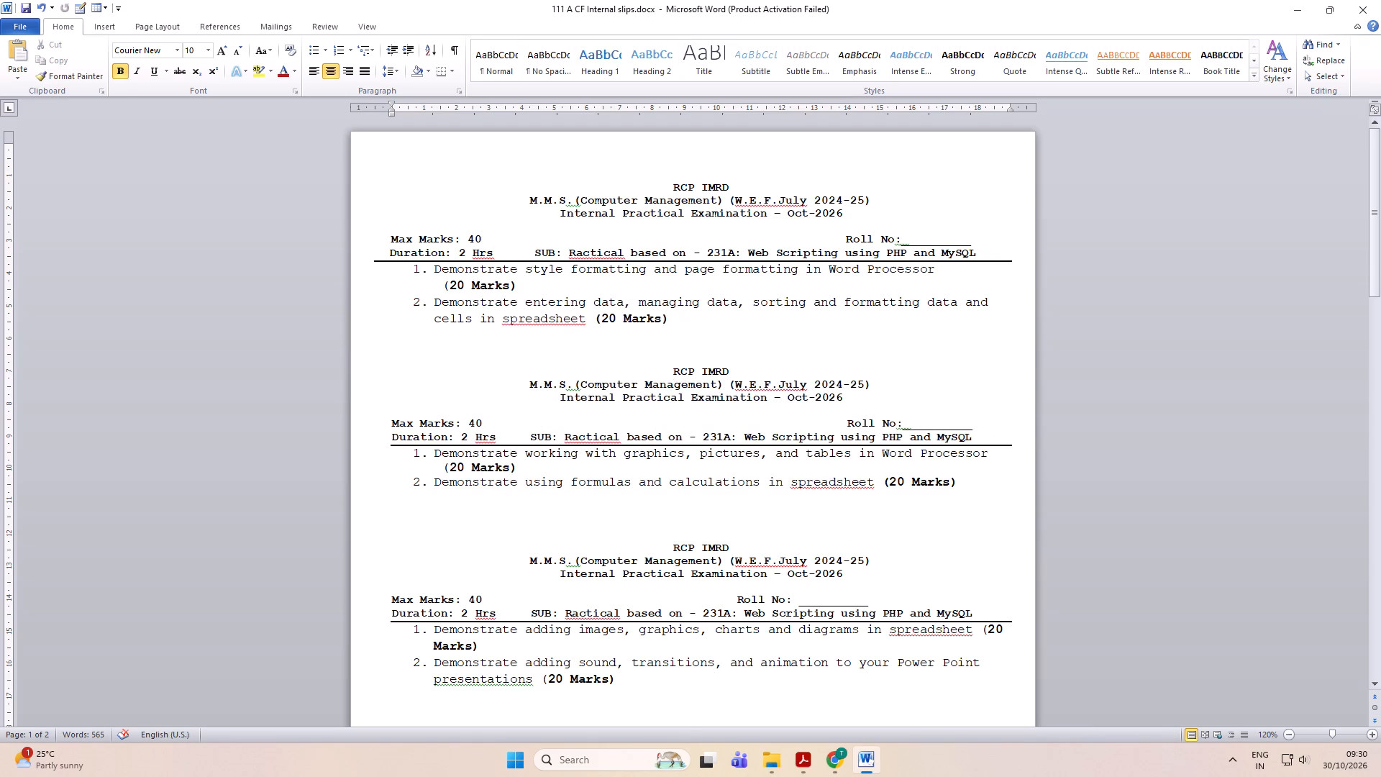
{"action": "key", "text": "ctrl+s"}
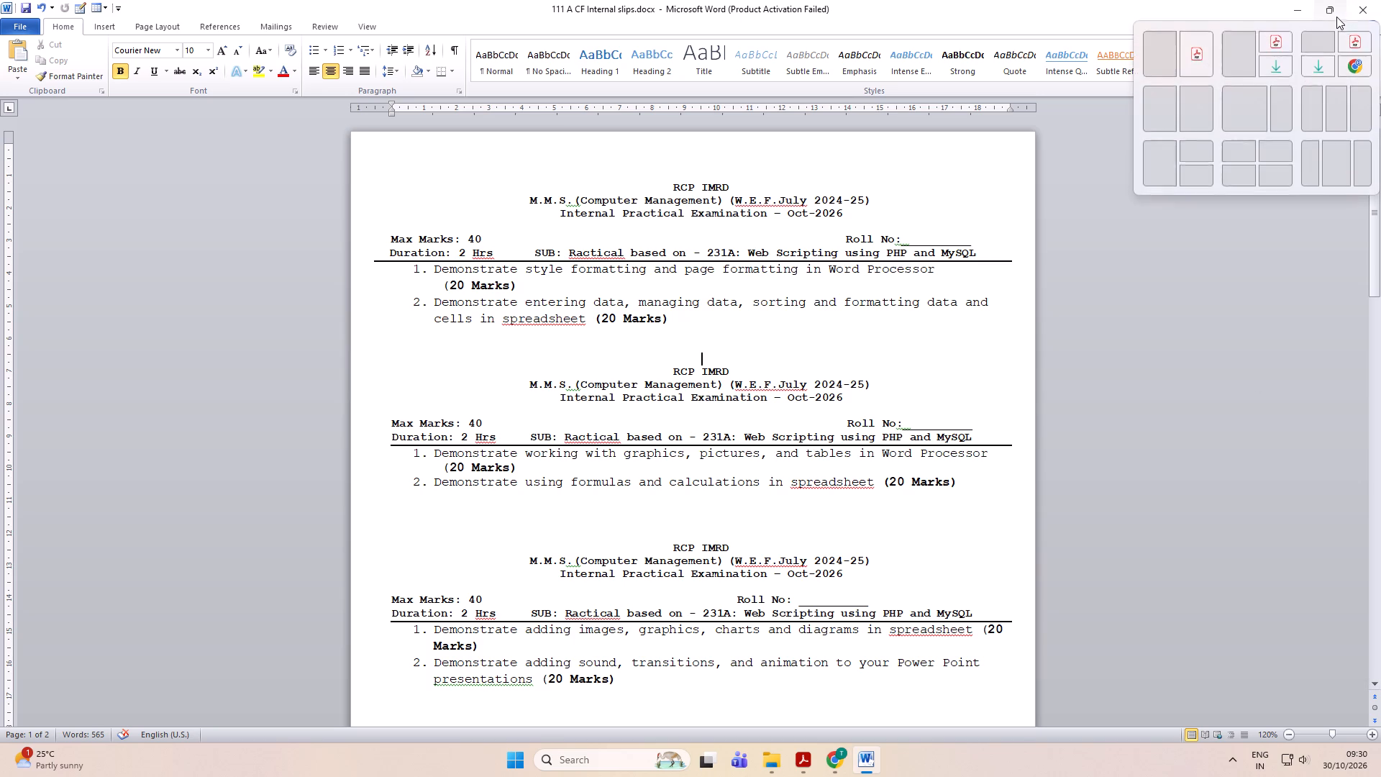
Arrange the slips document and the syllabus PDF side by side, and close the PDF's All tools pane to show the course 233A practicals.
{"action": "left_click", "coordinate": [1190, 47]}
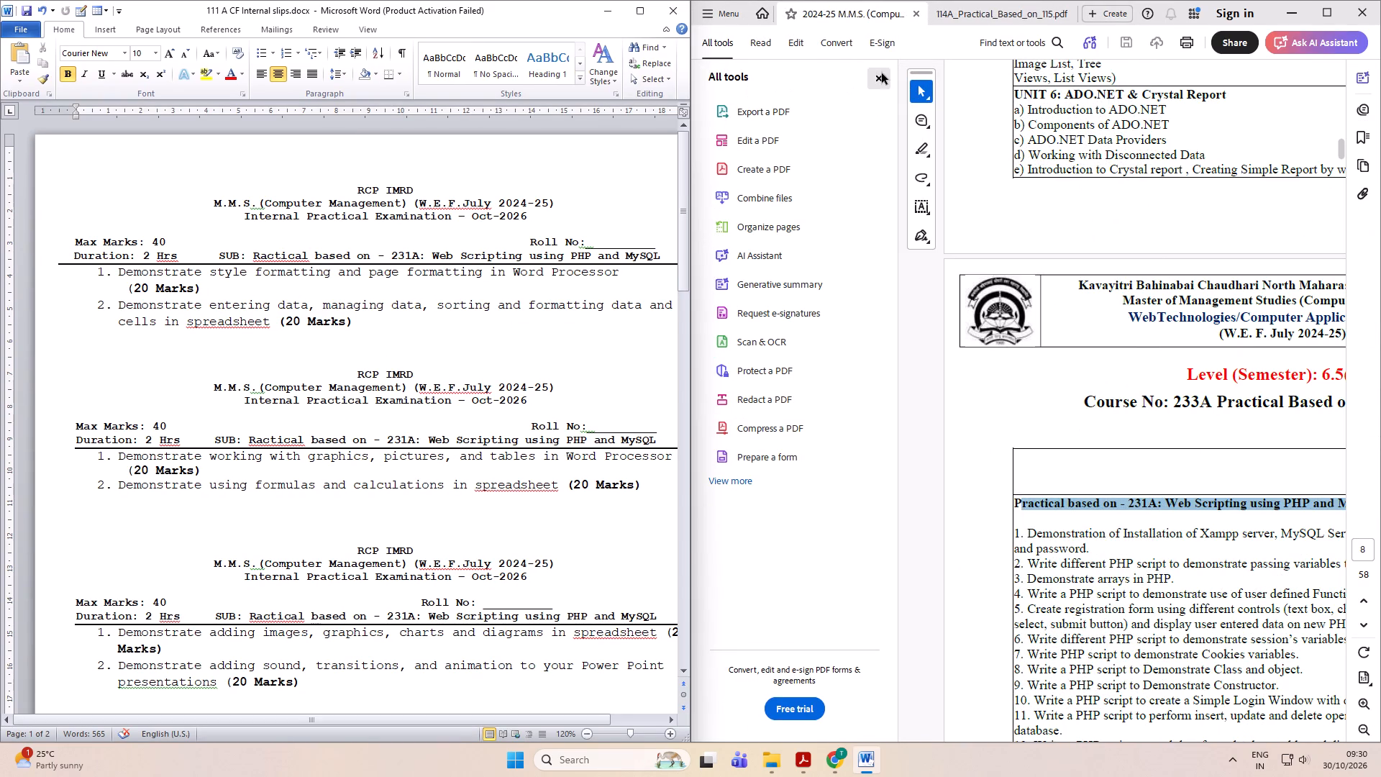
{"action": "left_click", "coordinate": [882, 73]}
{"action": "scroll", "coordinate": [870, 475], "scroll_direction": "down", "scroll_amount": 1}
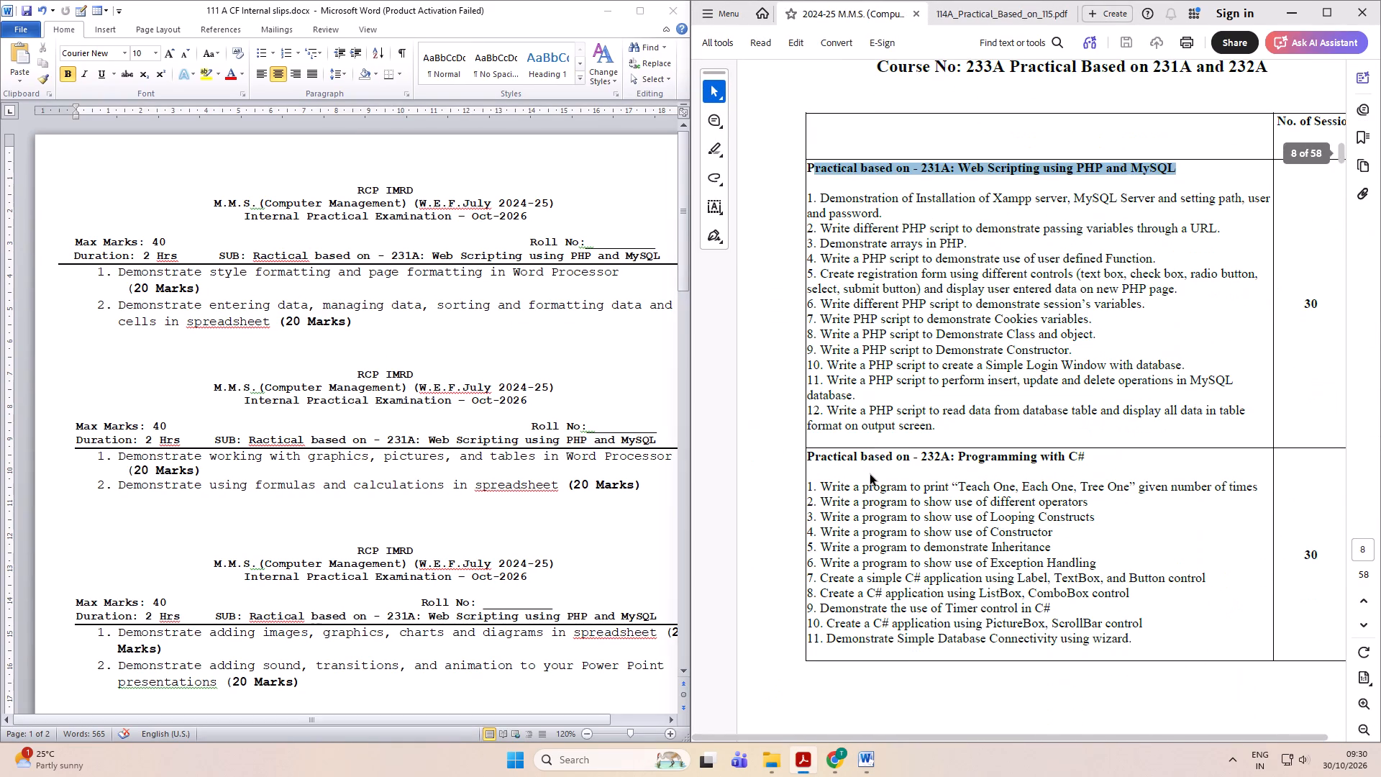
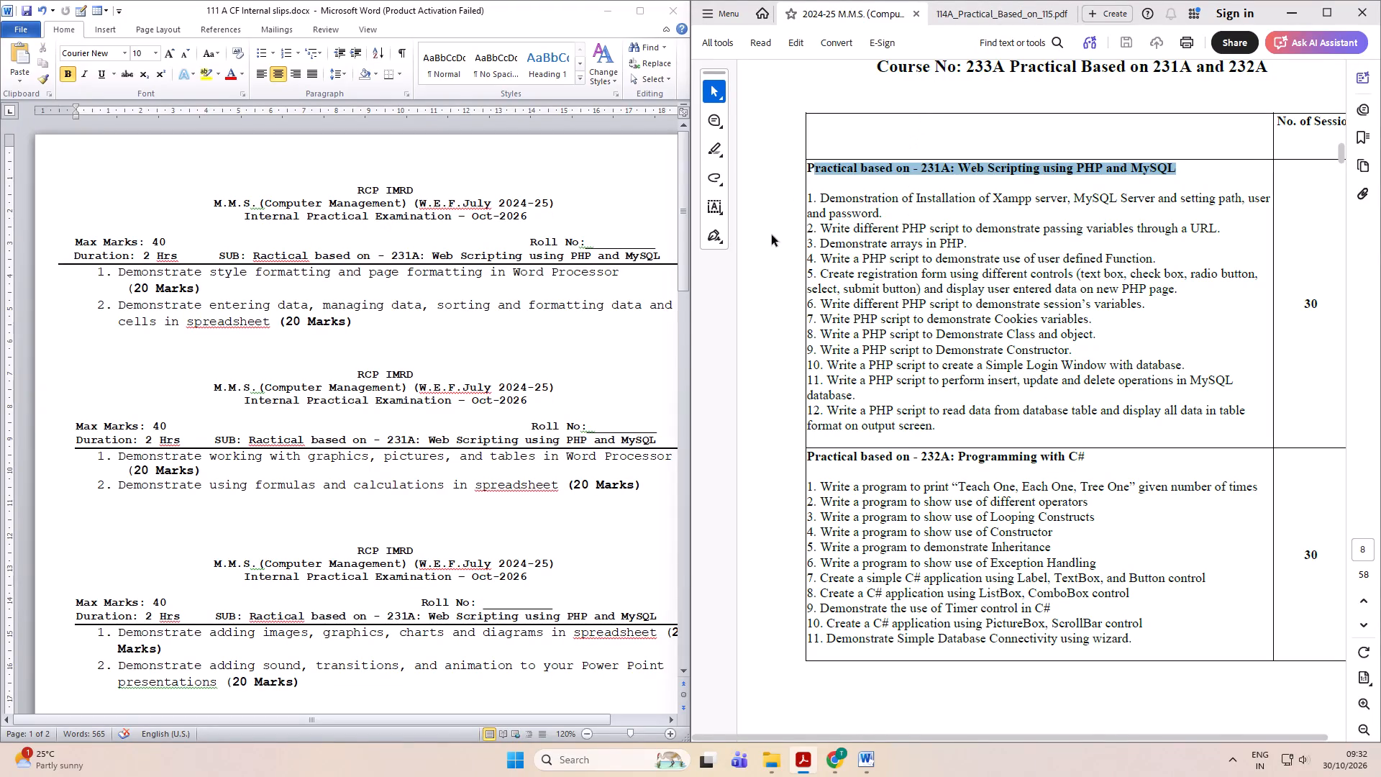
Replace question 1 of the first slip with the syllabus's "Write different PHP script to demonstrate passing variables through a URL.", pasted as text only.
{"action": "left_click_drag", "start_coordinate": [824, 222], "coordinate": [947, 217]}
{"action": "left_click_drag", "start_coordinate": [939, 219], "coordinate": [931, 222]}
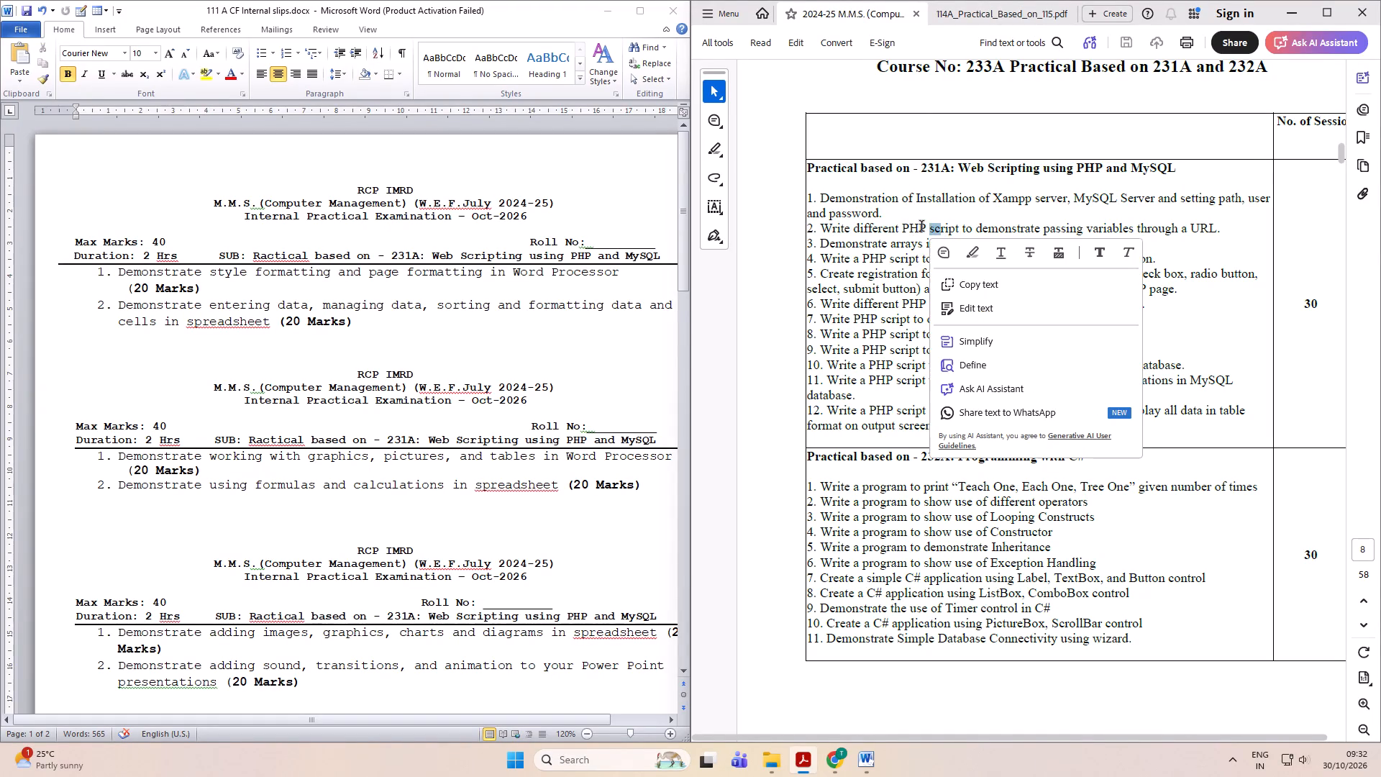
{"action": "left_click_drag", "start_coordinate": [824, 232], "coordinate": [1234, 237]}
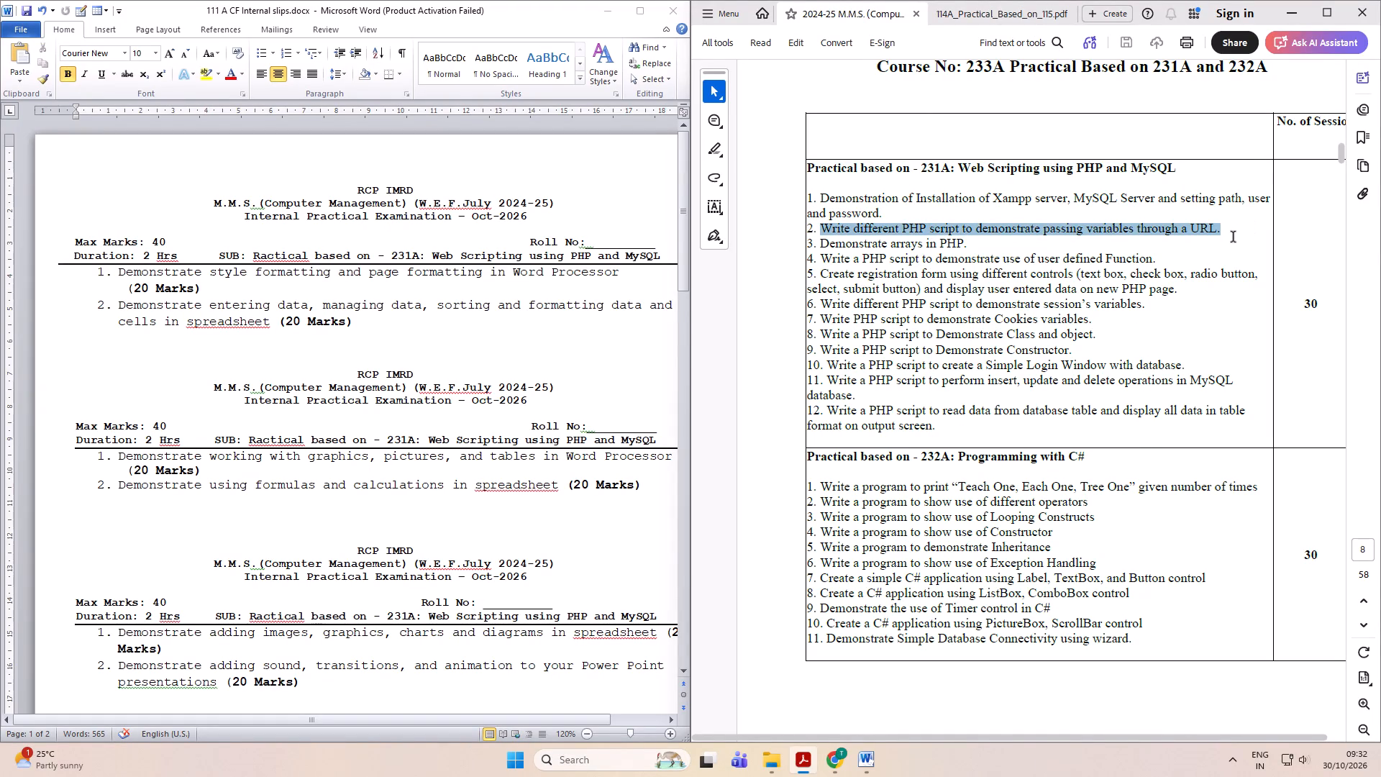
{"action": "left_click_drag", "start_coordinate": [1234, 237], "coordinate": [1233, 238]}
{"action": "key", "text": "ctrl+c"}
{"action": "left_click", "coordinate": [122, 271]}
{"action": "left_click", "coordinate": [122, 271]}
{"action": "left_click_drag", "start_coordinate": [122, 271], "coordinate": [592, 268]}
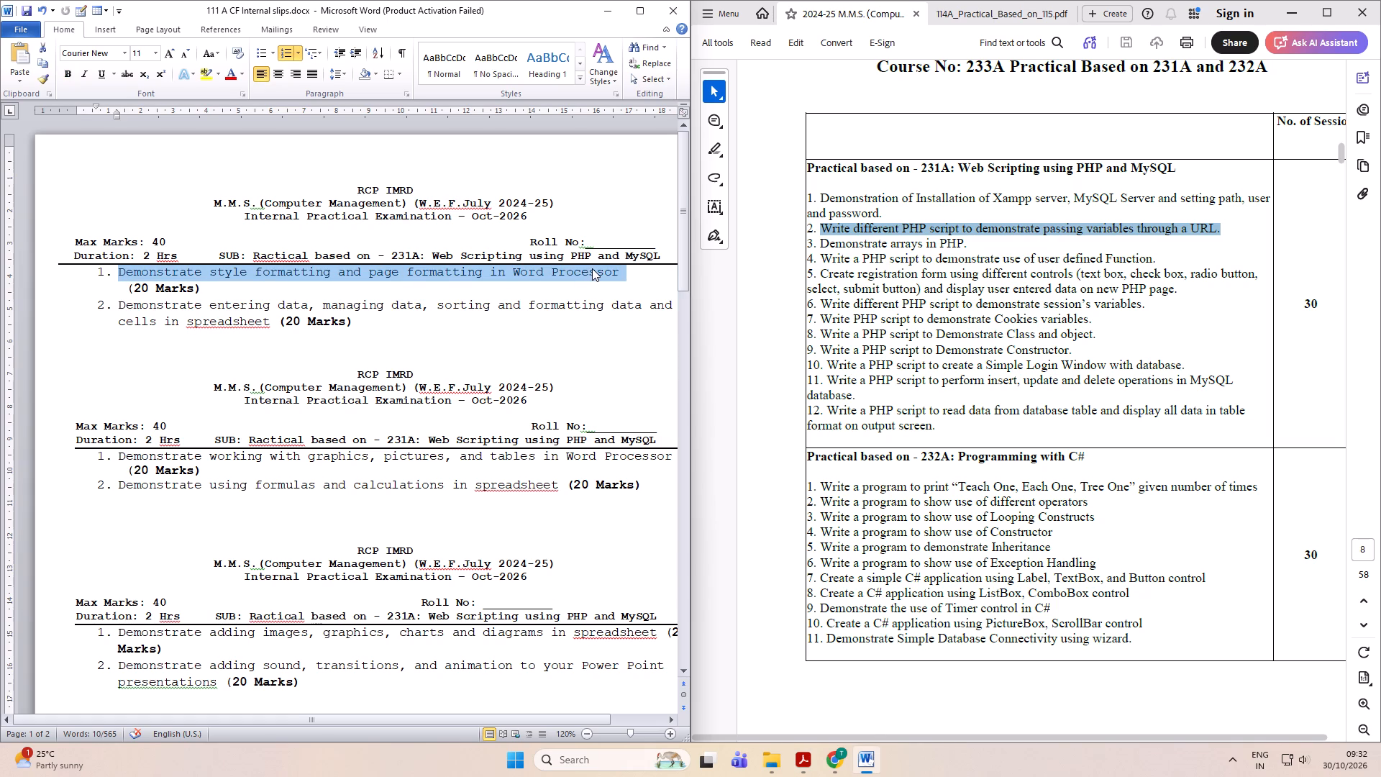
{"action": "key", "text": "ctrl+v"}
{"action": "left_click", "coordinate": [560, 294]}
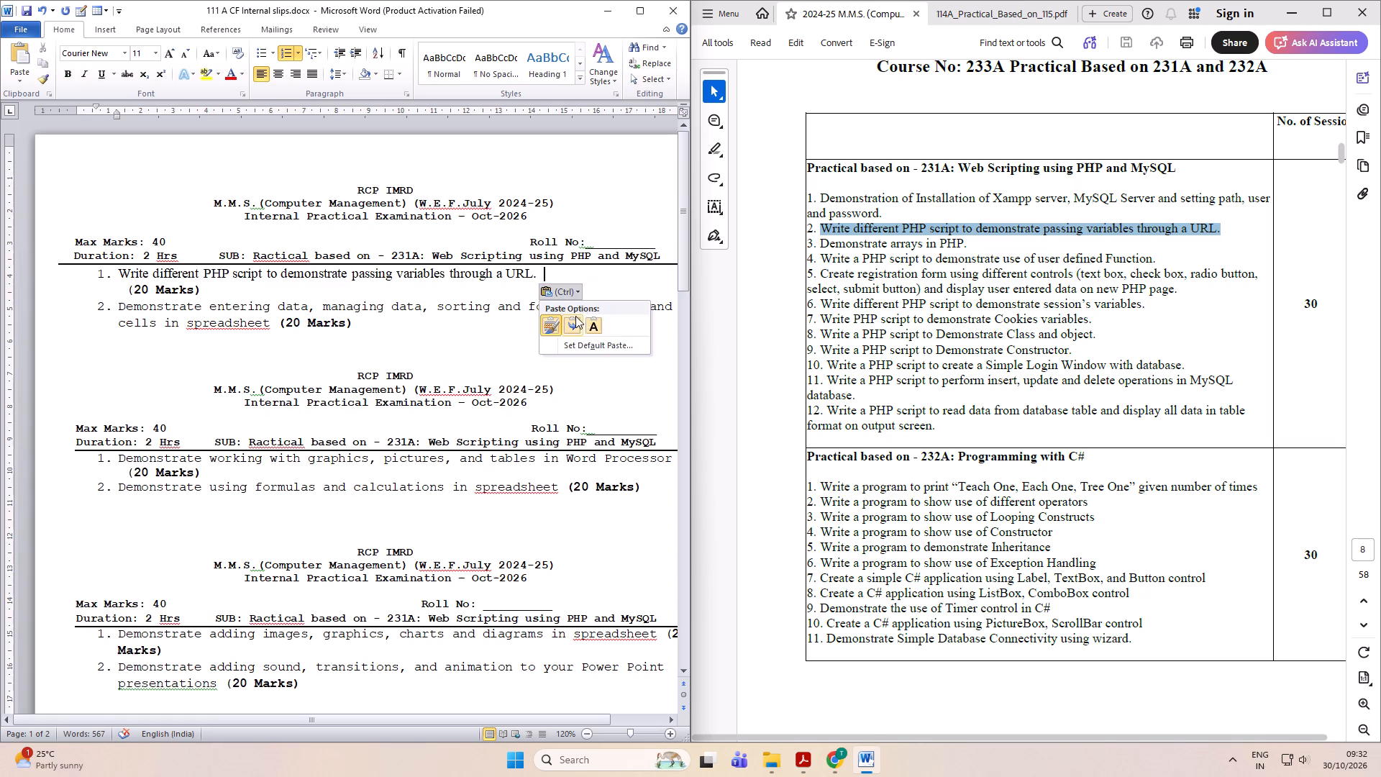
{"action": "left_click", "coordinate": [588, 322]}
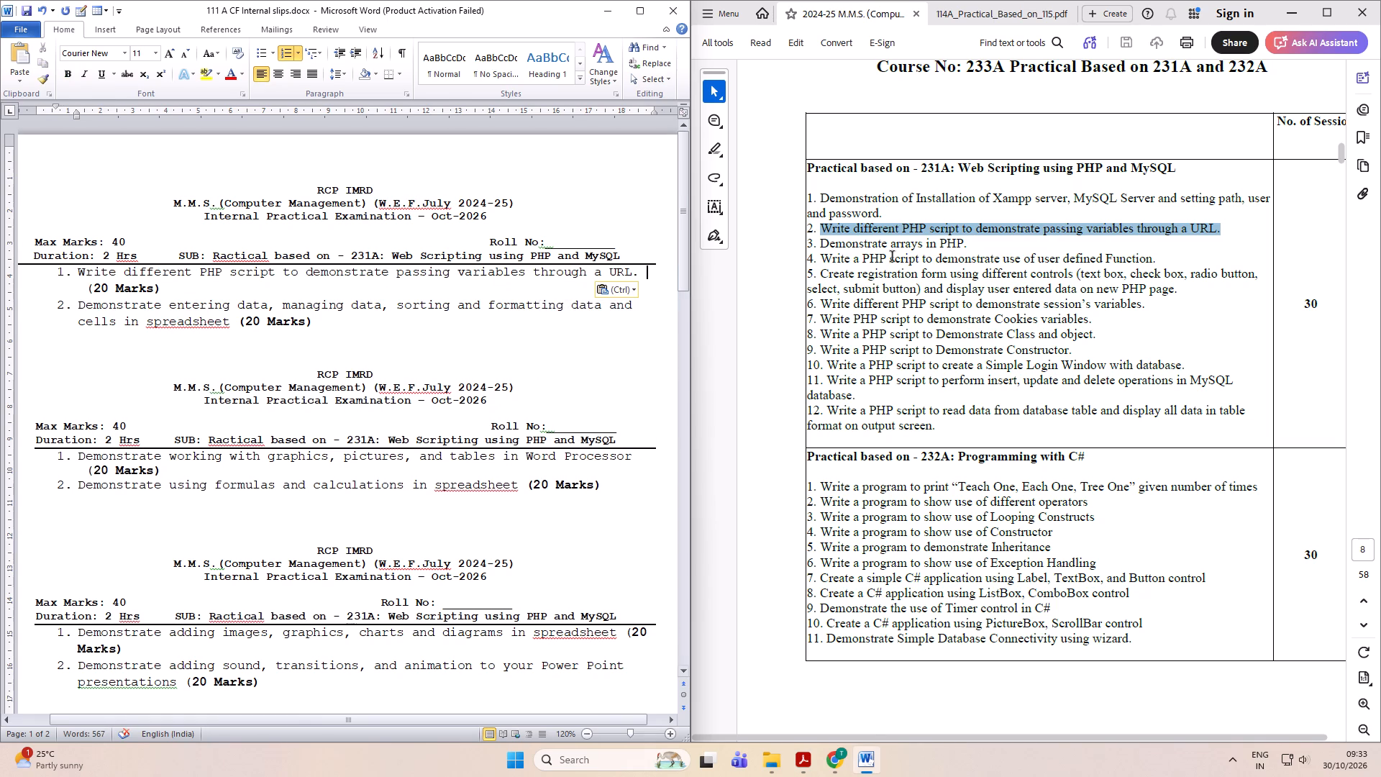
Select practical 3, "Demonstrate arrays in PHP.", under 231A in the syllabus PDF.
{"action": "left_click_drag", "start_coordinate": [824, 245], "coordinate": [967, 245]}
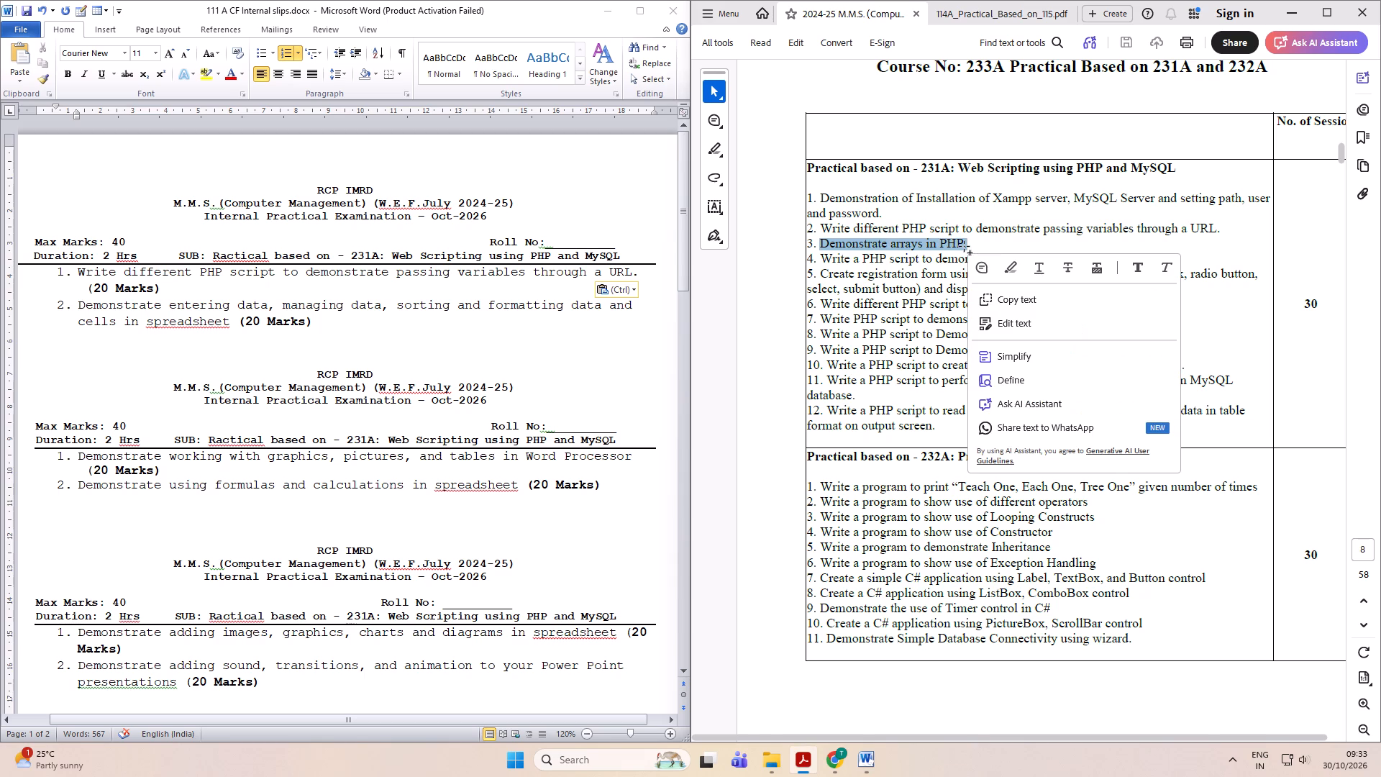
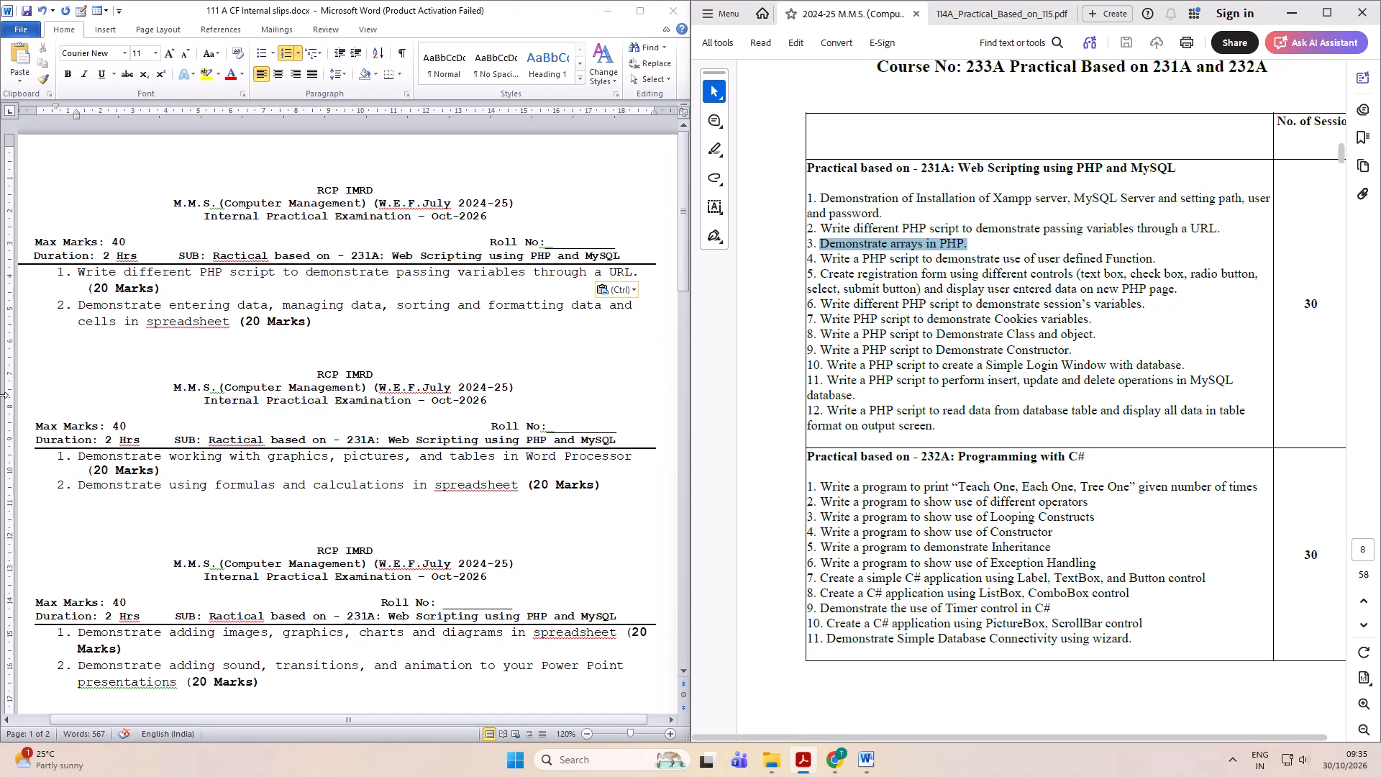
Replace question 1 of the second slip with the copied syllabus practical "Demonstrate arrays in PHP.", pasted as text only, keeping its marks.
{"action": "key", "text": "ctrl+c"}
{"action": "left_click", "coordinate": [80, 460]}
{"action": "left_click_drag", "start_coordinate": [81, 458], "coordinate": [321, 465]}
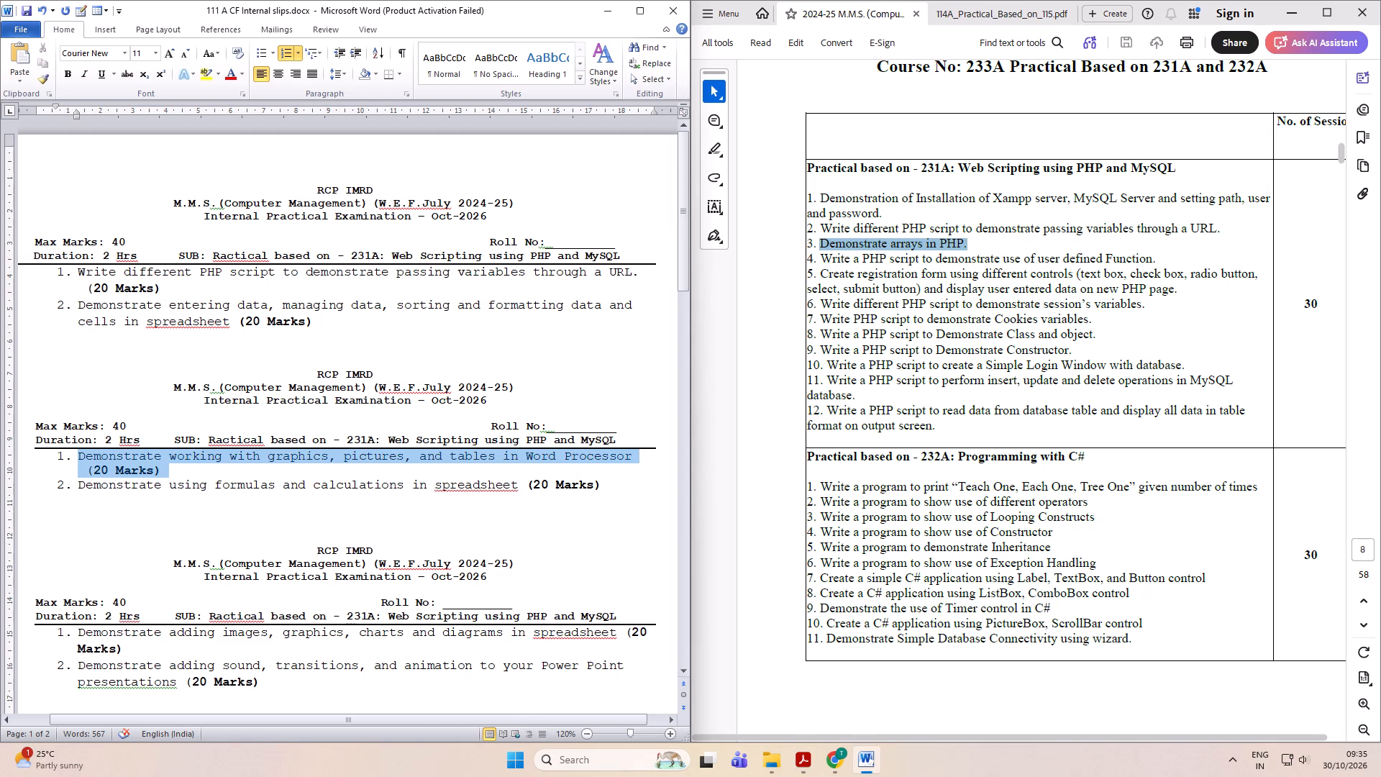
{"action": "left_click_drag", "start_coordinate": [321, 465], "coordinate": [615, 460]}
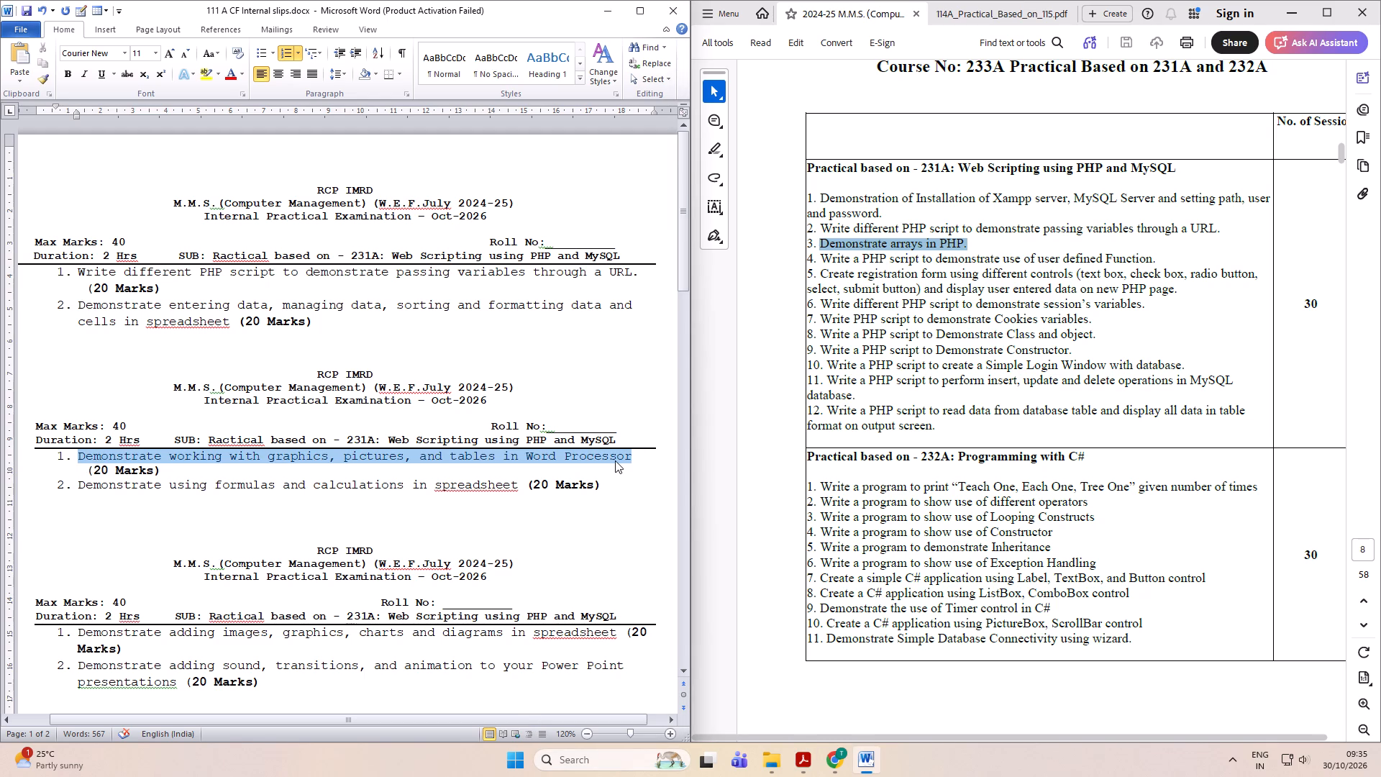
{"action": "key", "text": "ctrl+v"}
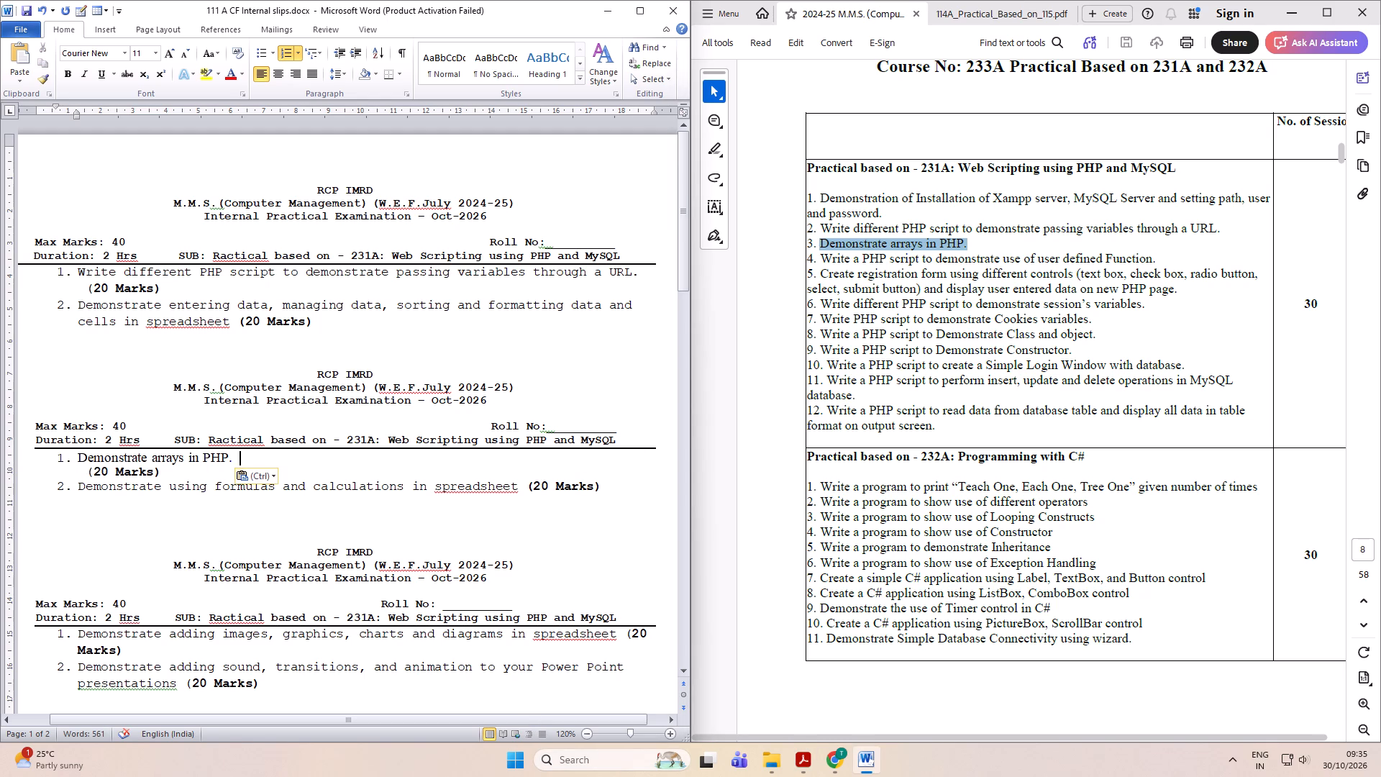
{"action": "left_click", "coordinate": [247, 481]}
{"action": "left_click", "coordinate": [286, 514]}
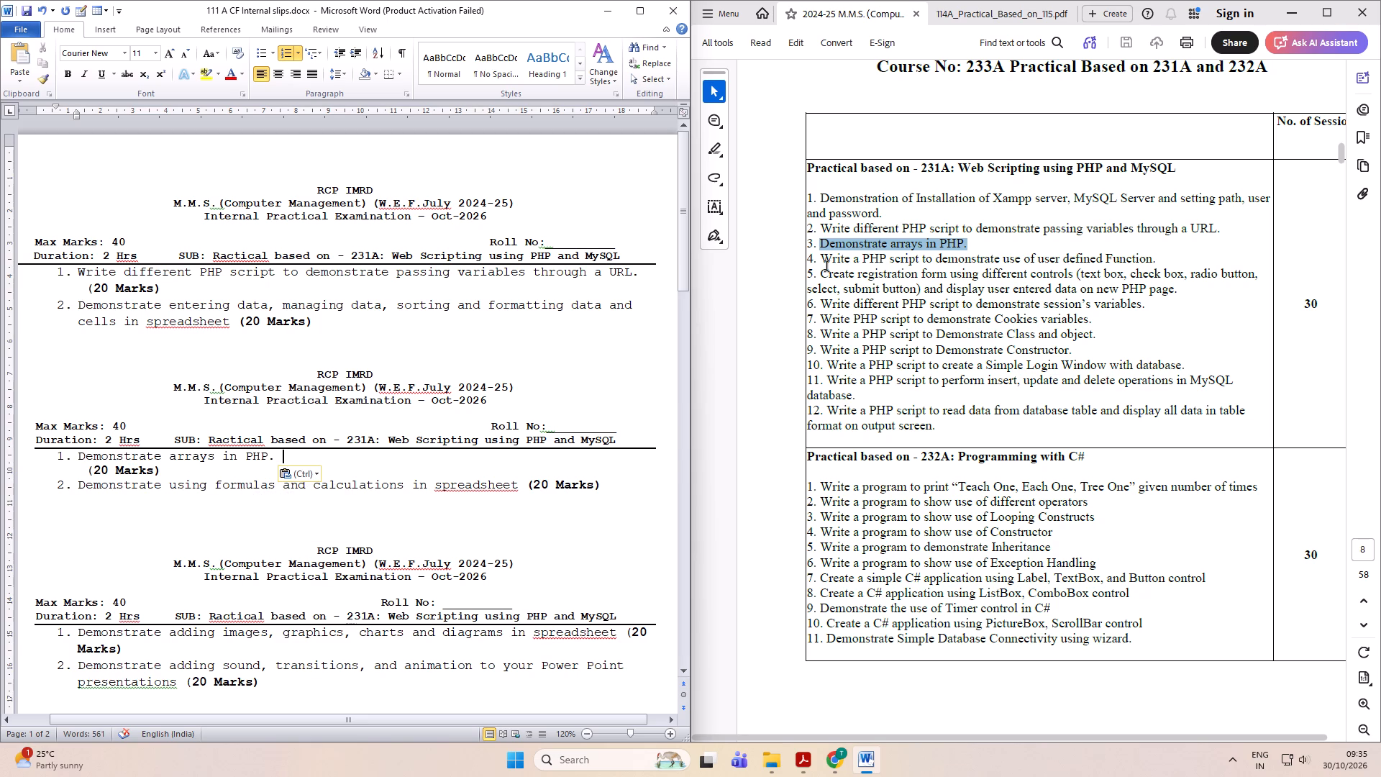
Replace question 2 of the first slip with syllabus practical 4, "Write a PHP script to demonstrate use of user defined Function.", pasted as text only.
{"action": "left_click_drag", "start_coordinate": [829, 260], "coordinate": [892, 246]}
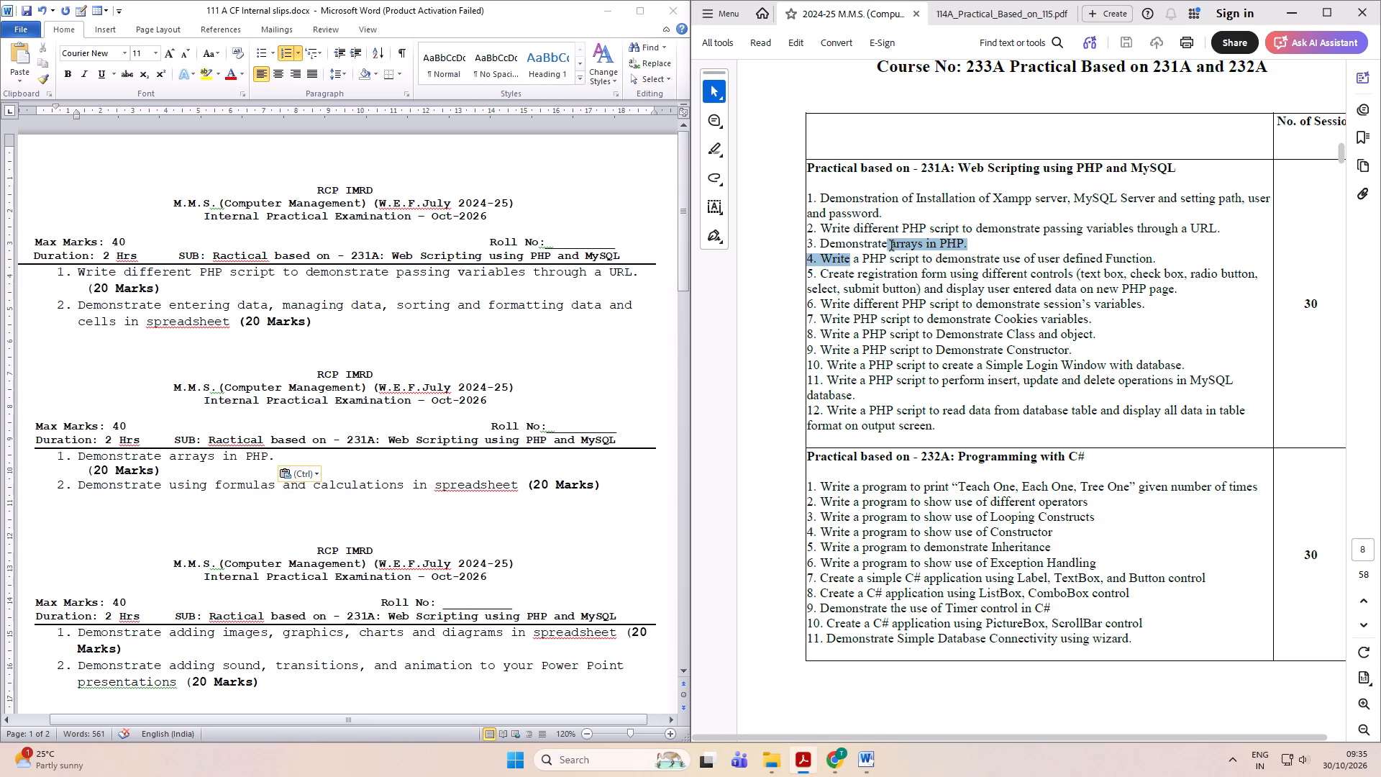
{"action": "left_click_drag", "start_coordinate": [892, 246], "coordinate": [1161, 268]}
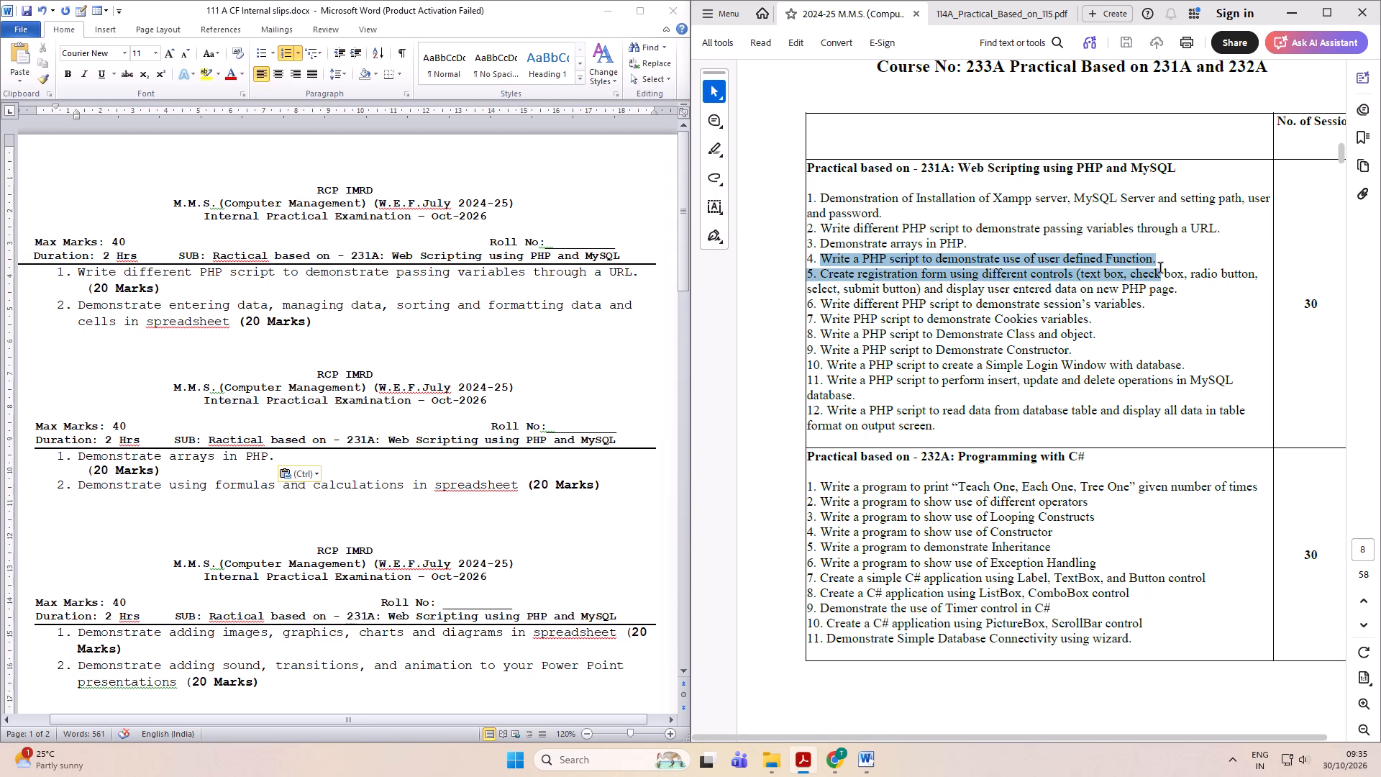
{"action": "left_click_drag", "start_coordinate": [1161, 268], "coordinate": [1162, 254]}
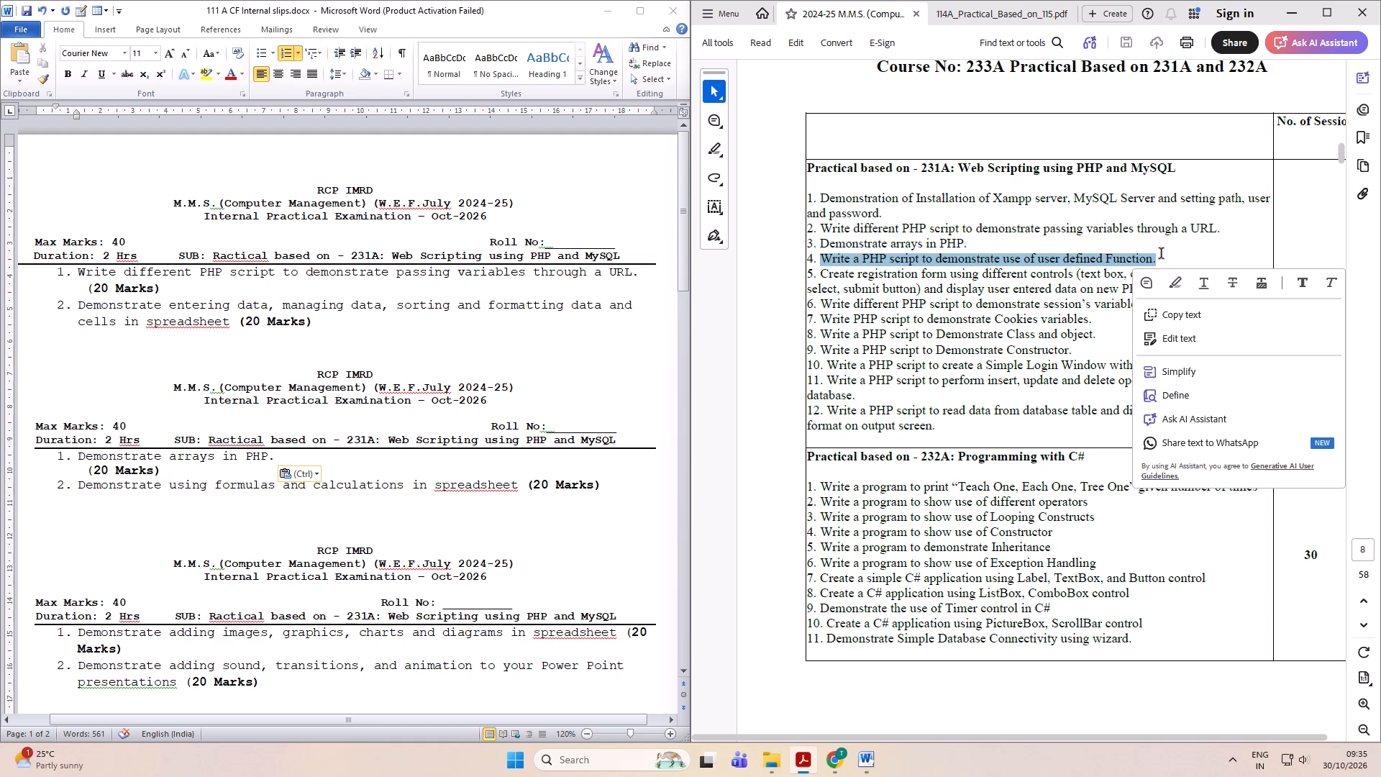
{"action": "key", "text": "ctrl+c"}
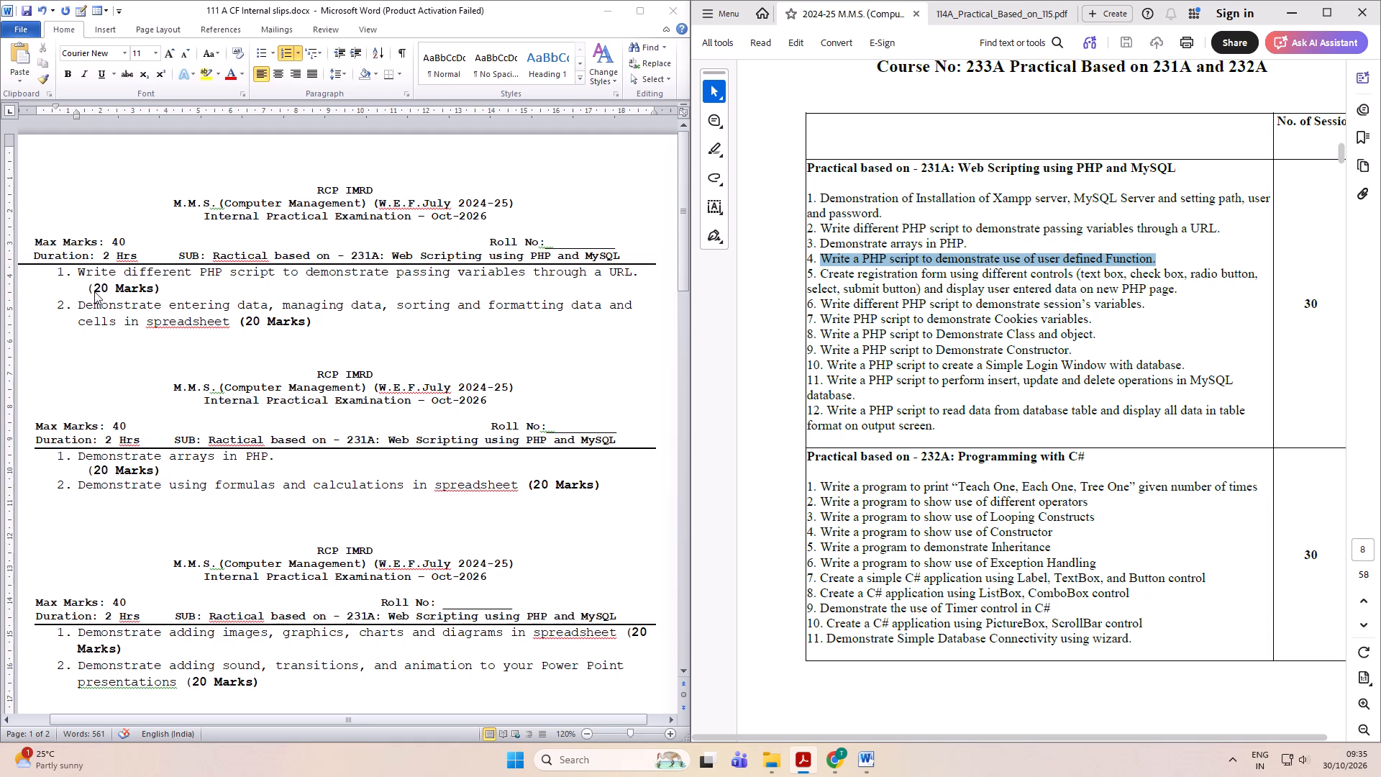
{"action": "left_click", "coordinate": [79, 302]}
{"action": "left_click", "coordinate": [79, 302]}
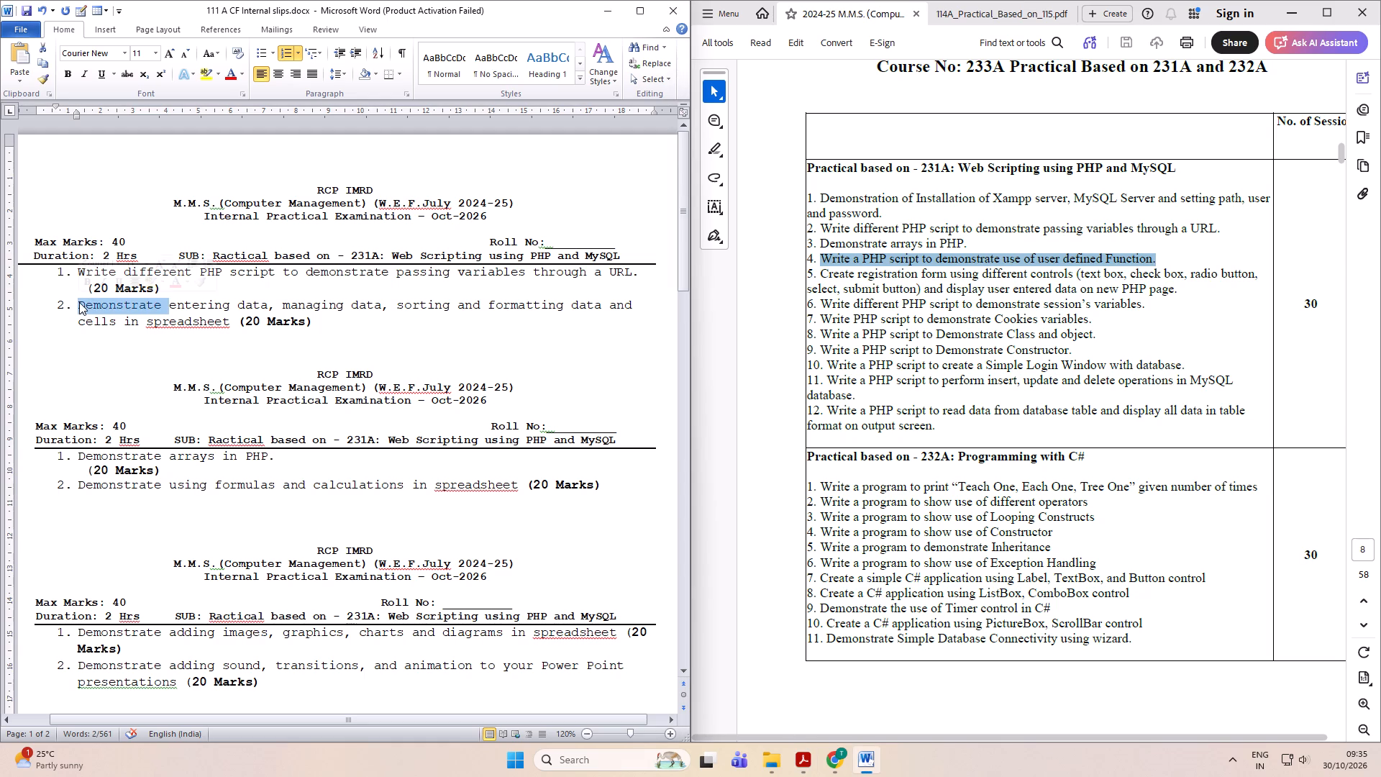
{"action": "left_click", "coordinate": [79, 302]}
{"action": "left_click_drag", "start_coordinate": [79, 302], "coordinate": [174, 323]}
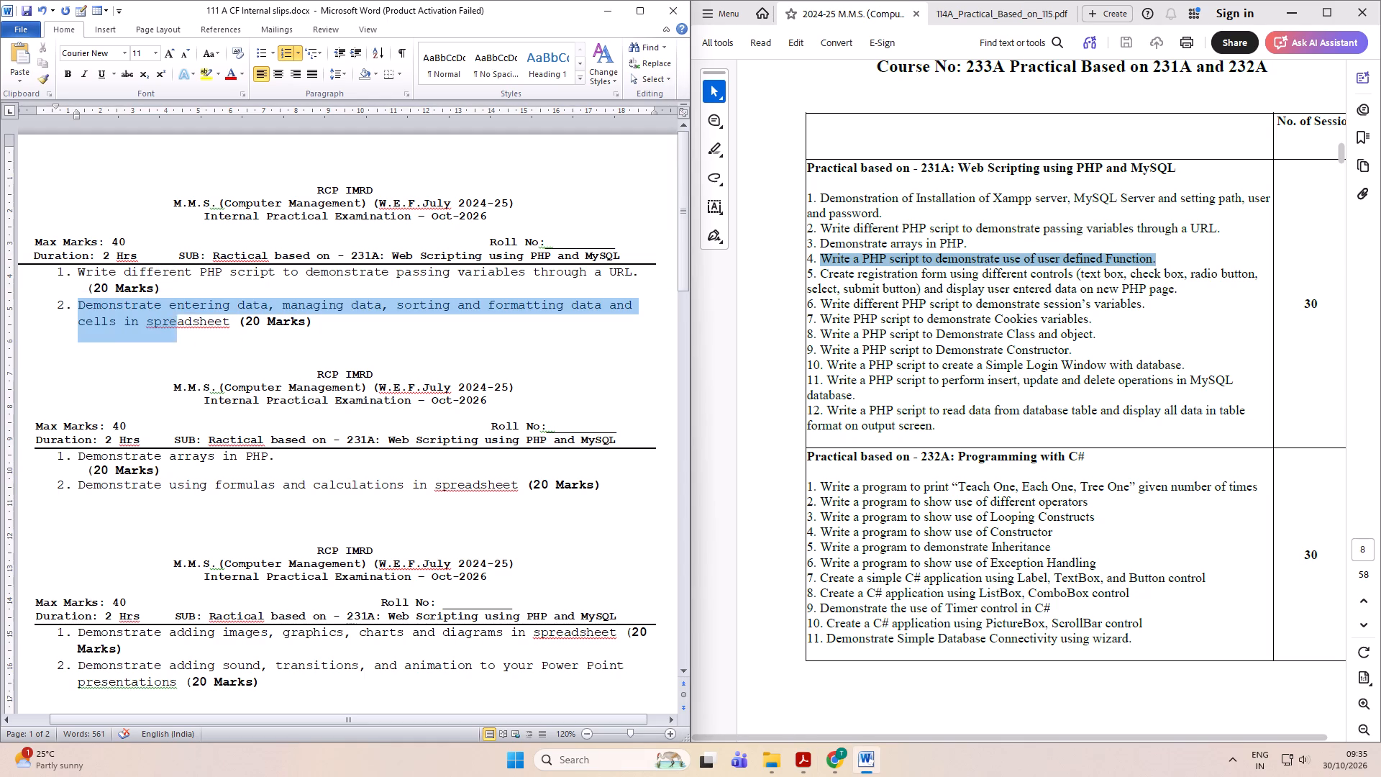
{"action": "left_click_drag", "start_coordinate": [174, 323], "coordinate": [231, 322]}
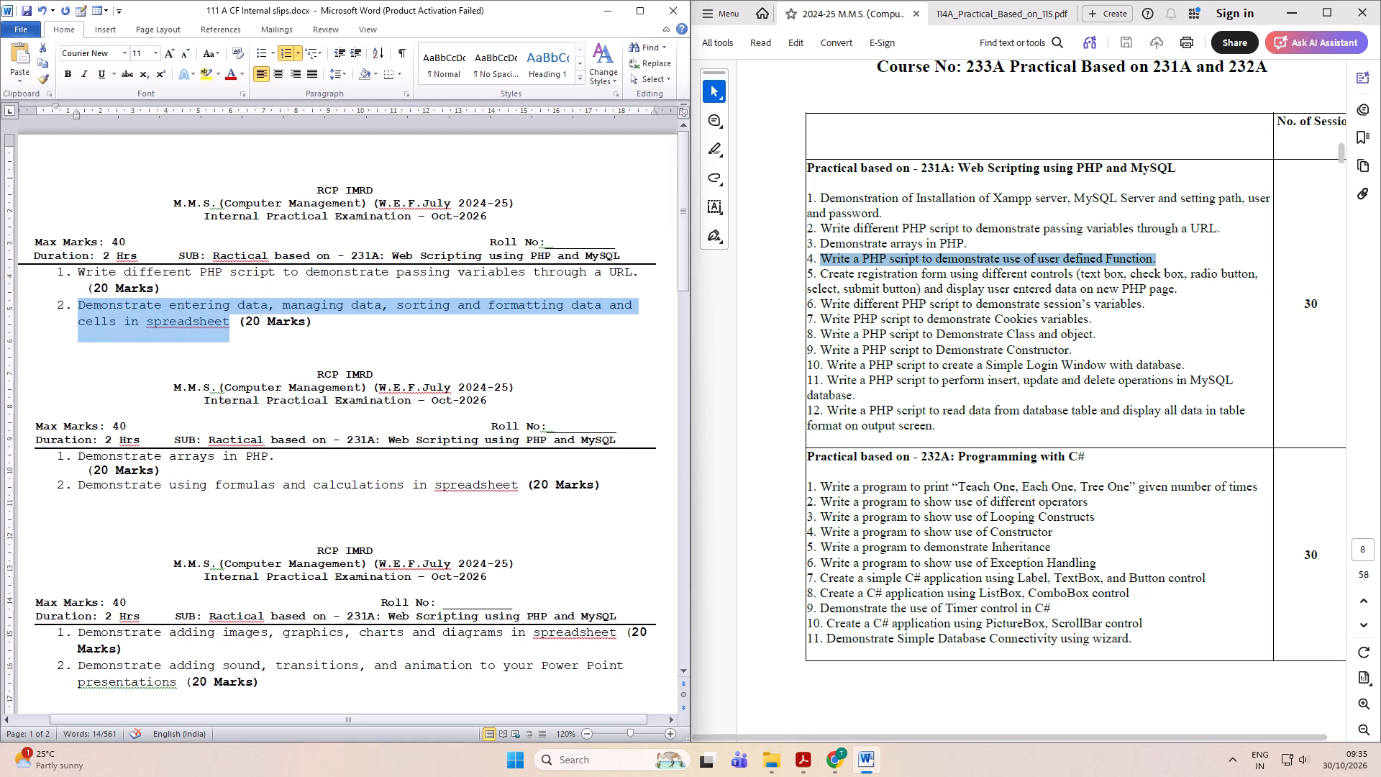
{"action": "key", "text": "ctrl+v"}
{"action": "left_click", "coordinate": [468, 324]}
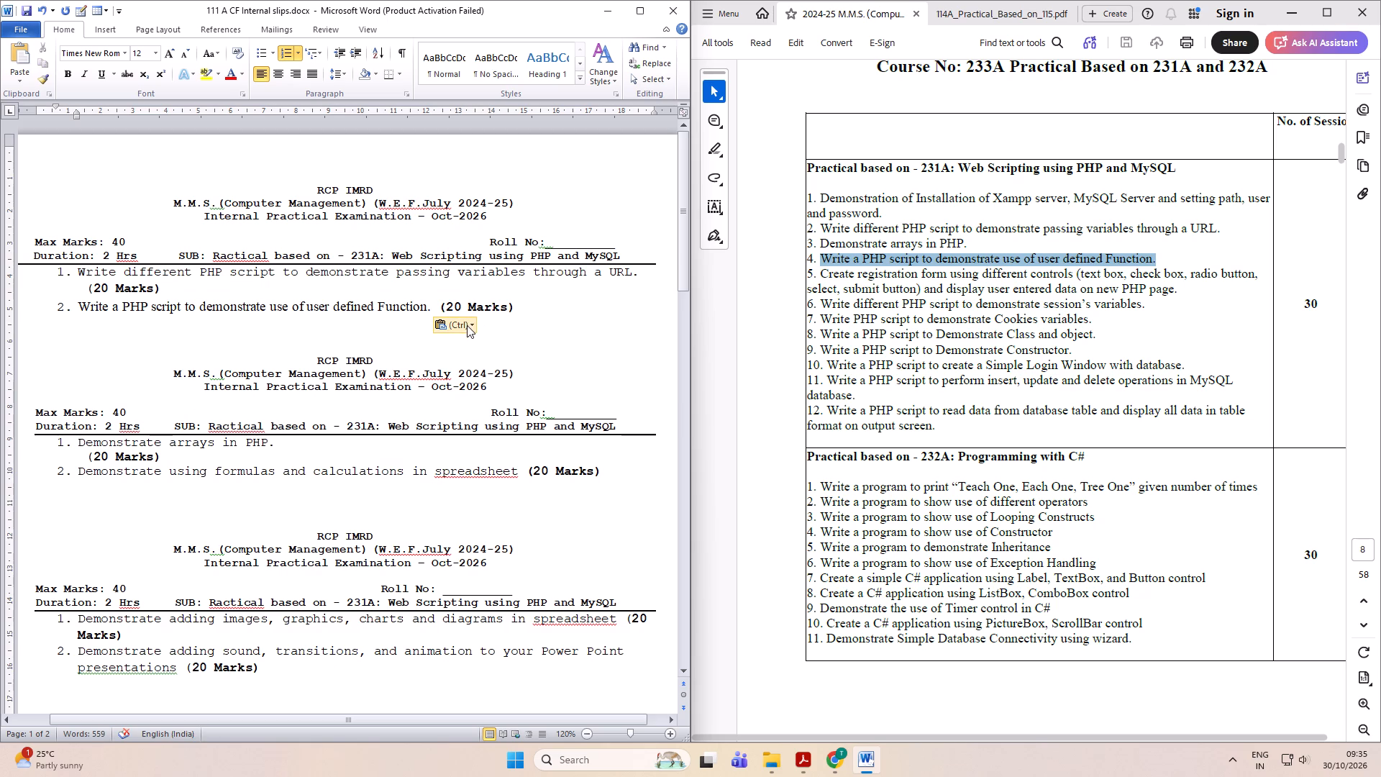
{"action": "left_click", "coordinate": [491, 352]}
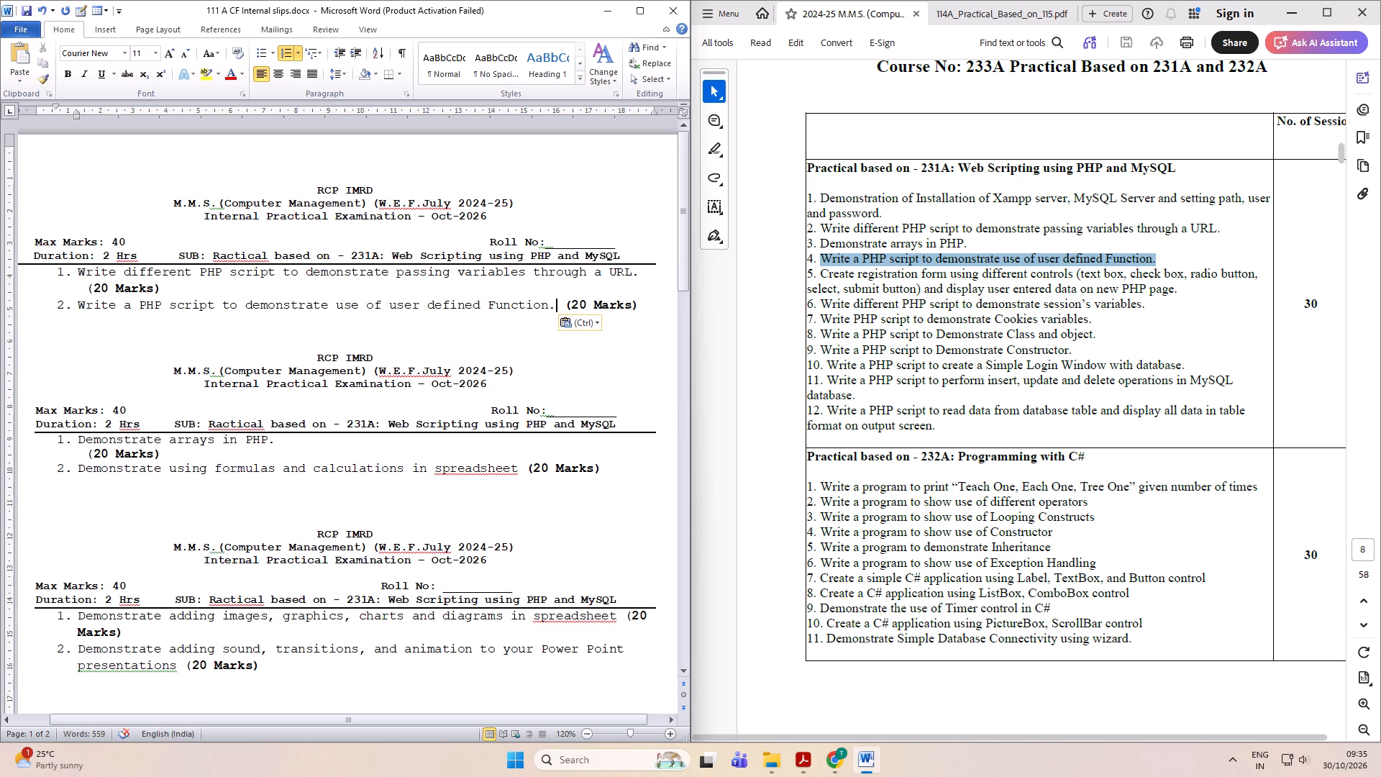
Replace question 1 of the third slip with the same copied user defined Function practical, pasted as text only, before its 20 marks.
{"action": "left_click_drag", "start_coordinate": [79, 615], "coordinate": [613, 606]}
{"action": "left_click_drag", "start_coordinate": [613, 606], "coordinate": [621, 612]}
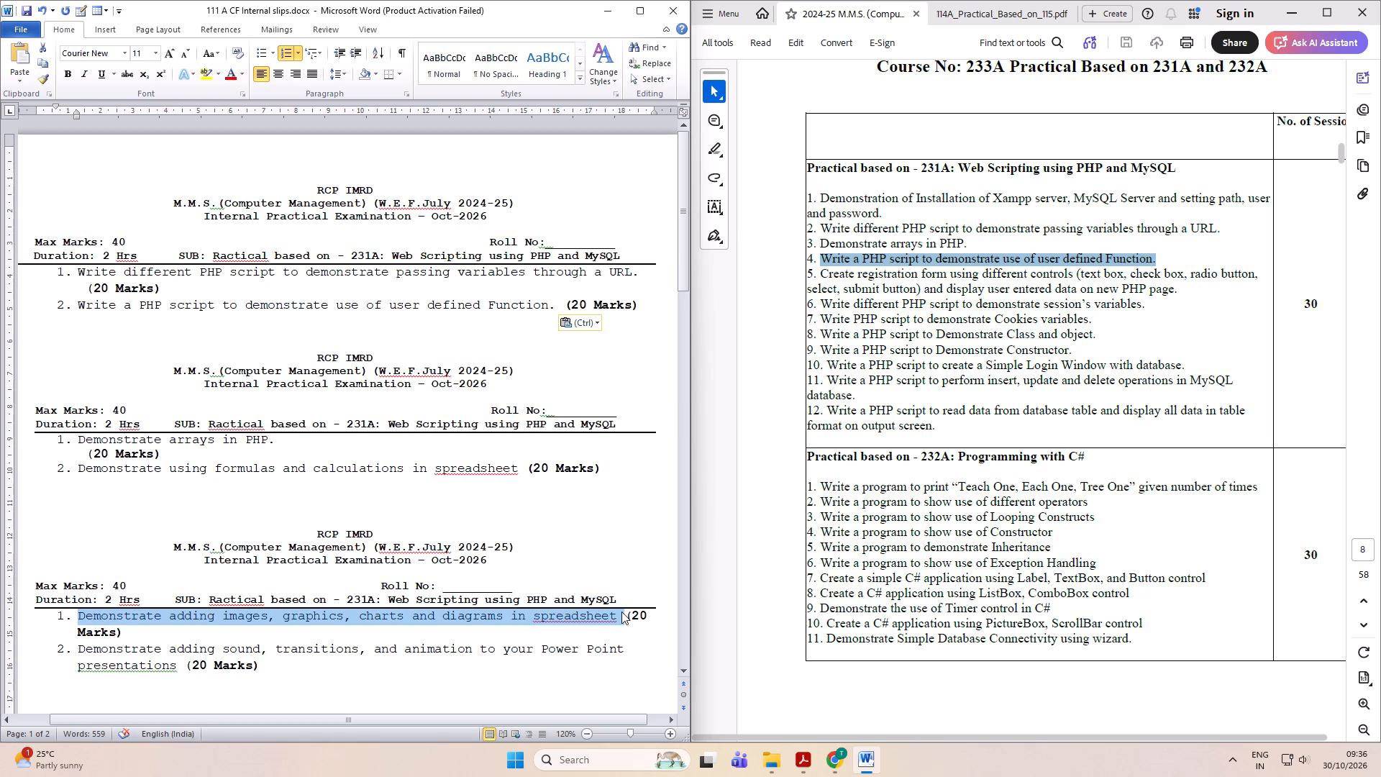
{"action": "key", "text": "ctrl+v"}
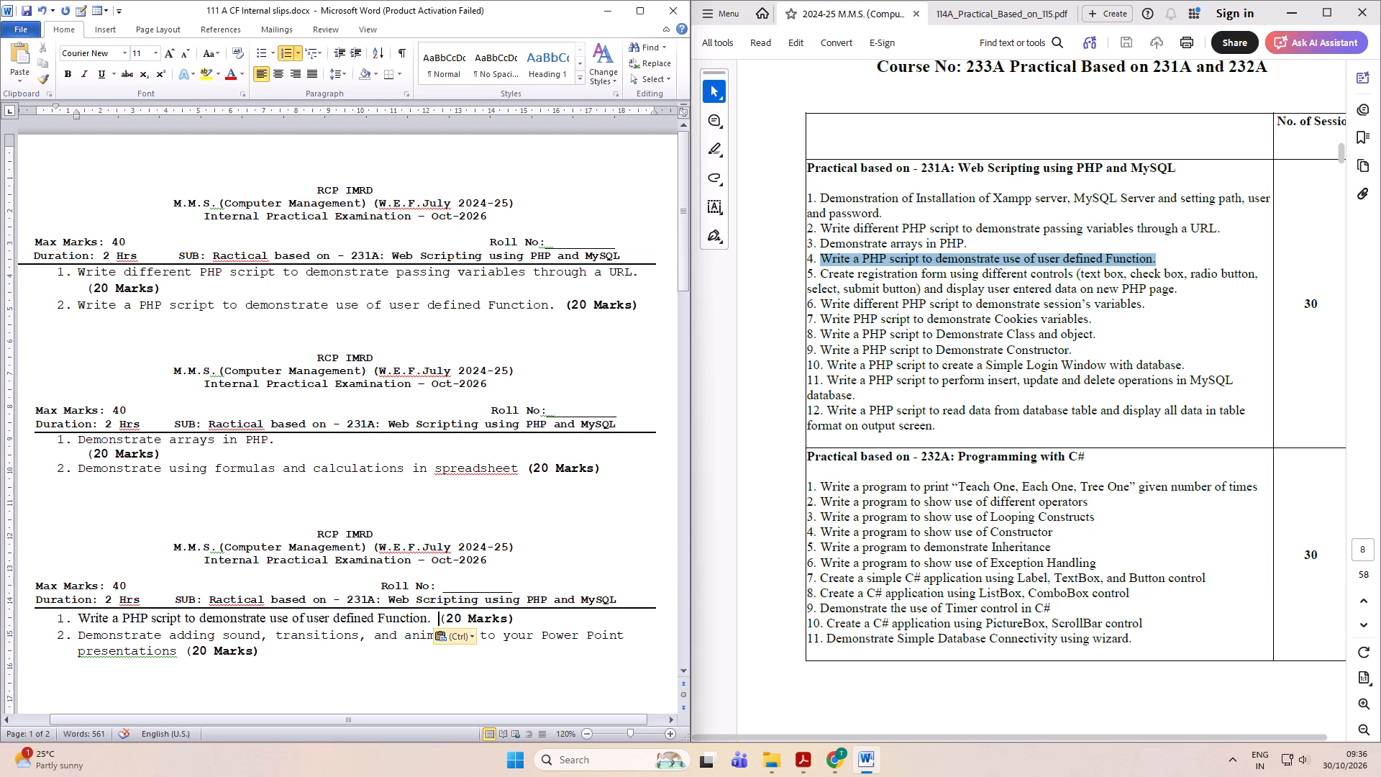
{"action": "left_click", "coordinate": [468, 637]}
{"action": "left_click", "coordinate": [488, 660]}
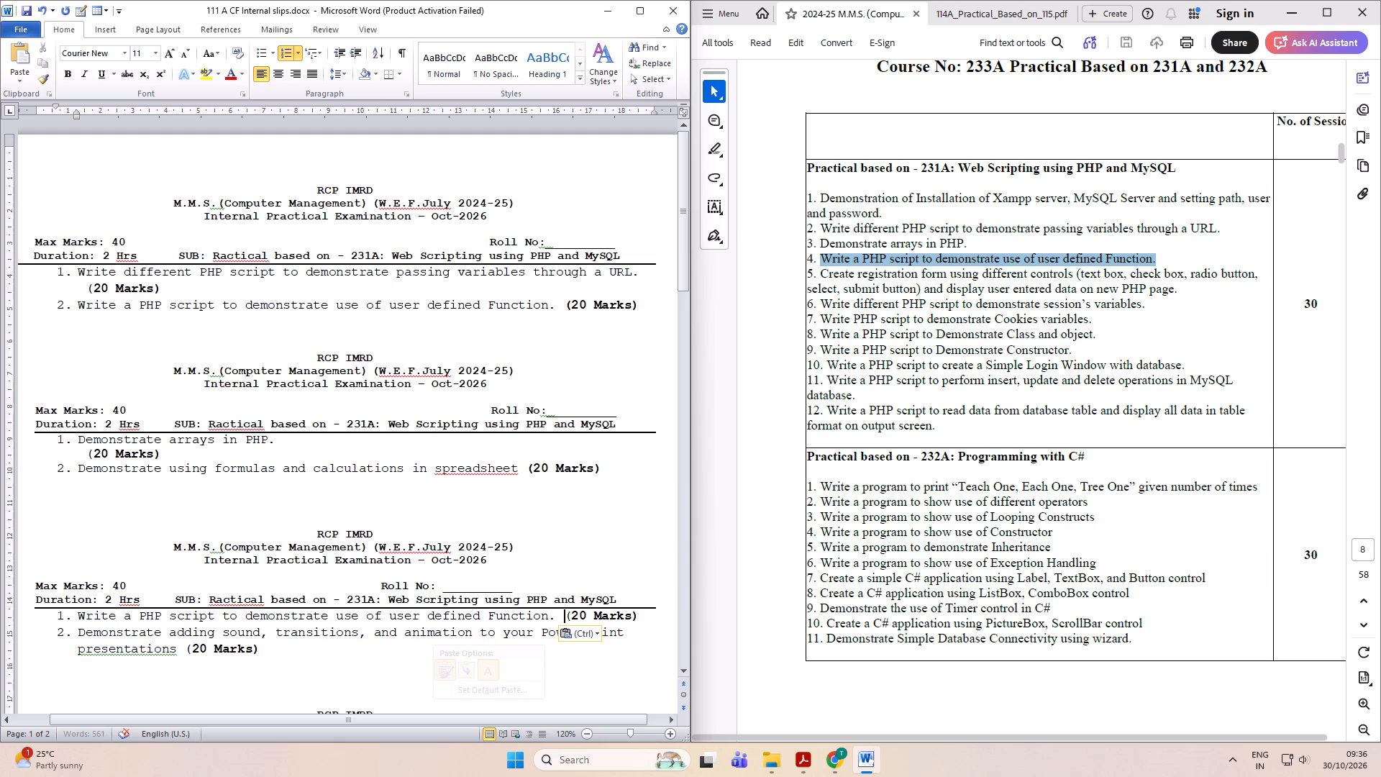
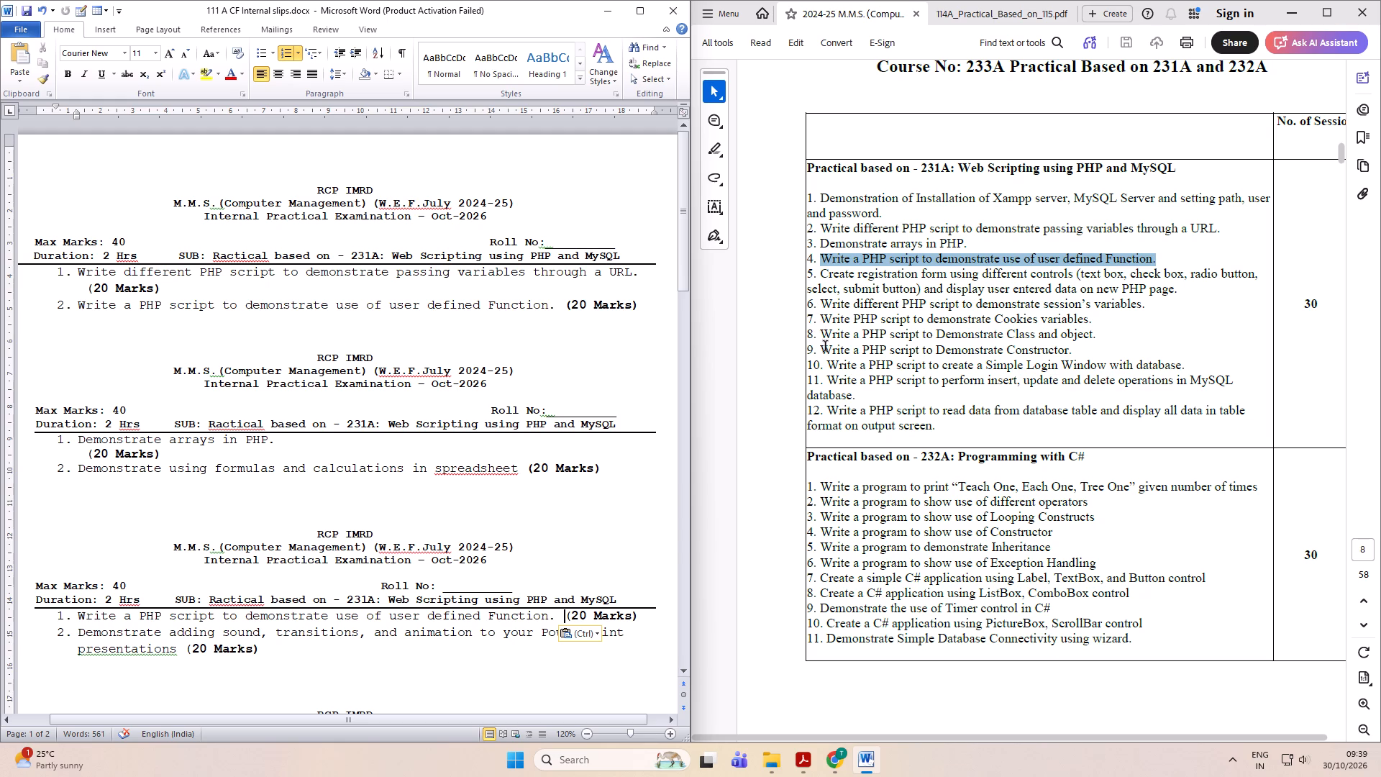
Replace question 2 of the second slip with syllabus practical 9, "Write a PHP script to Demonstrate Constructor.", pasted as text only before its marks.
{"action": "left_click_drag", "start_coordinate": [826, 347], "coordinate": [1066, 340]}
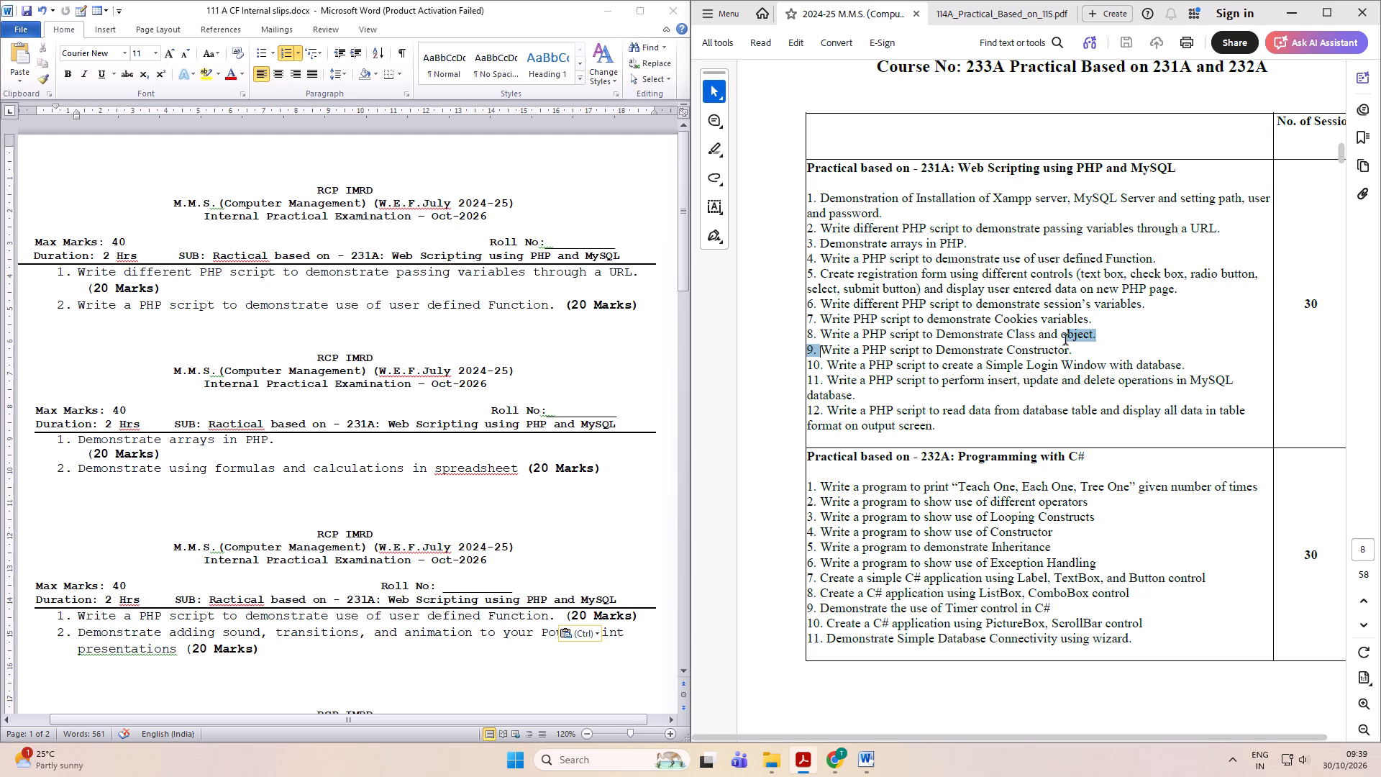
{"action": "left_click_drag", "start_coordinate": [1066, 340], "coordinate": [1075, 354]}
{"action": "key", "text": "ctrl+c"}
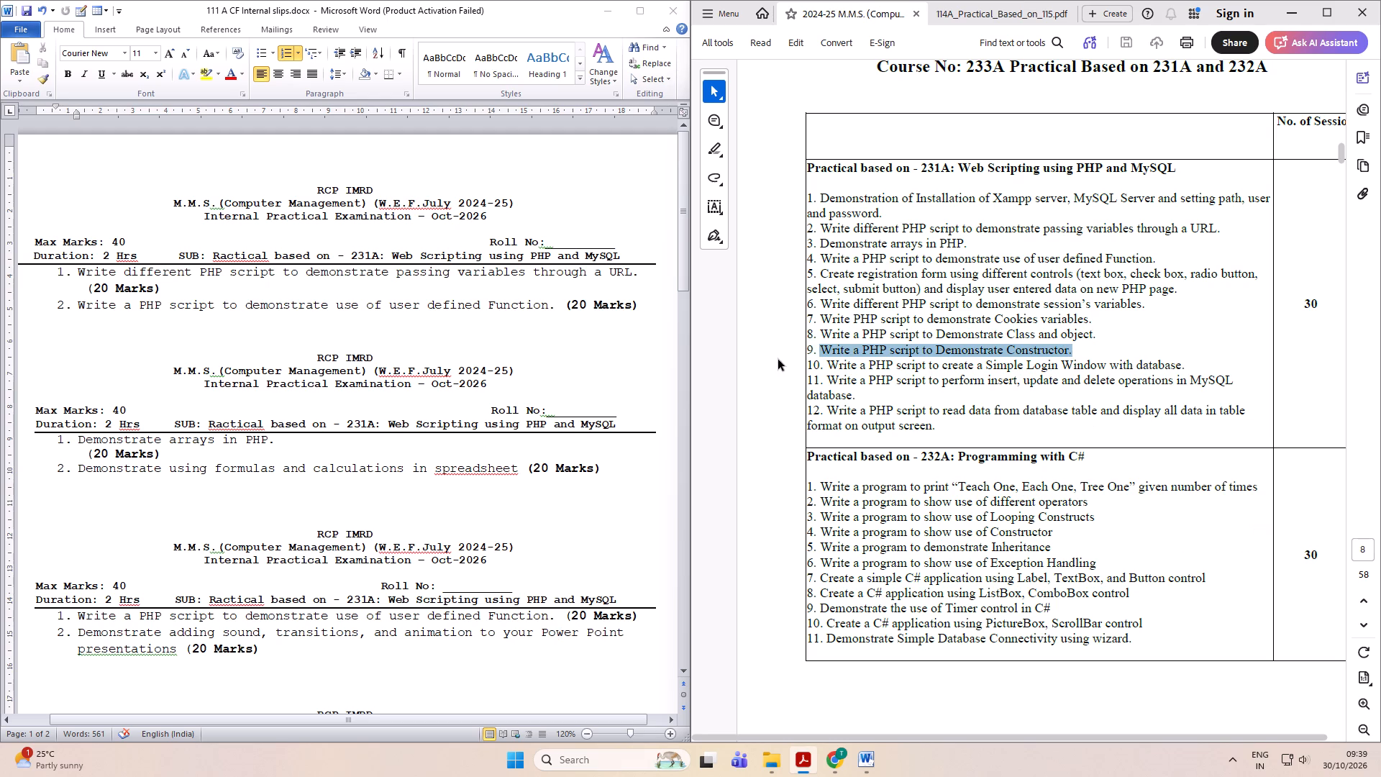
{"action": "left_click", "coordinate": [77, 468]}
{"action": "left_click_drag", "start_coordinate": [81, 468], "coordinate": [562, 482]}
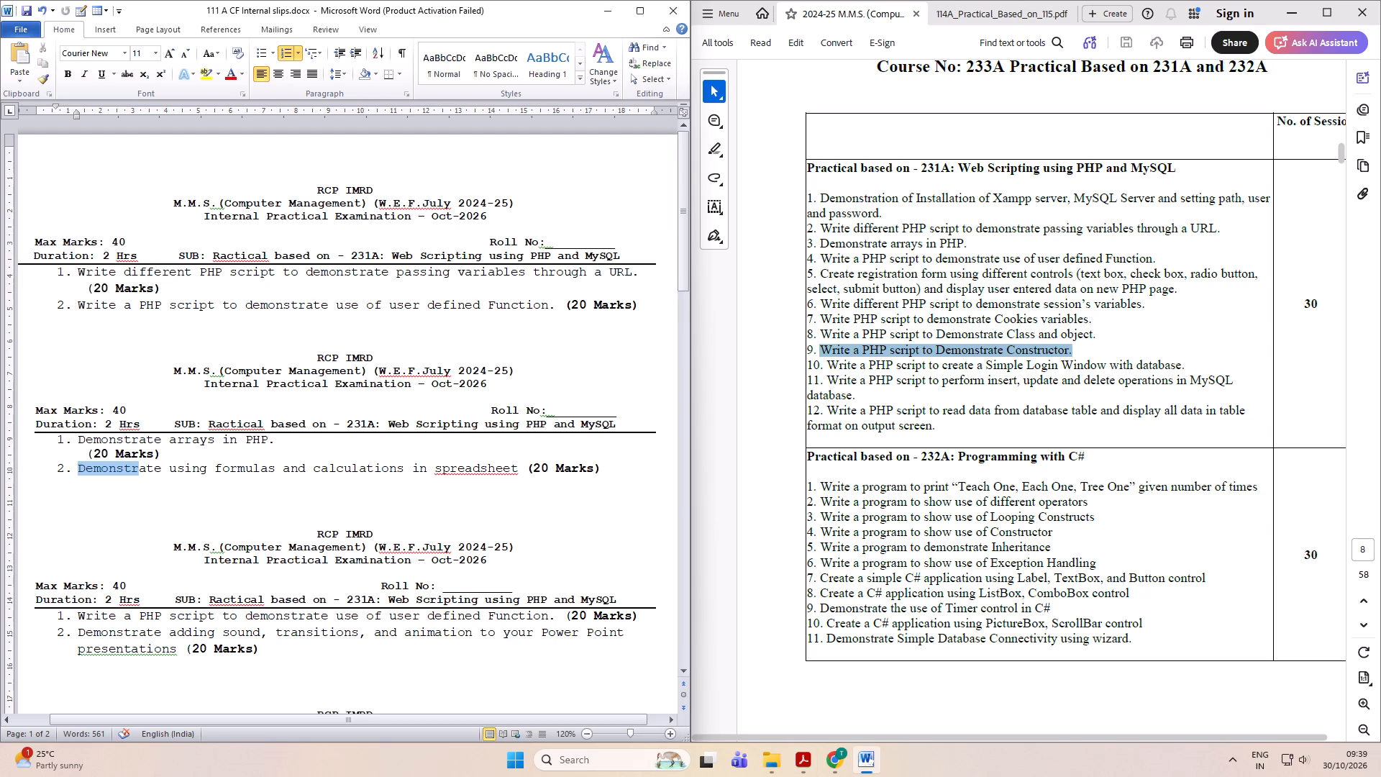
{"action": "left_click_drag", "start_coordinate": [562, 482], "coordinate": [517, 467]}
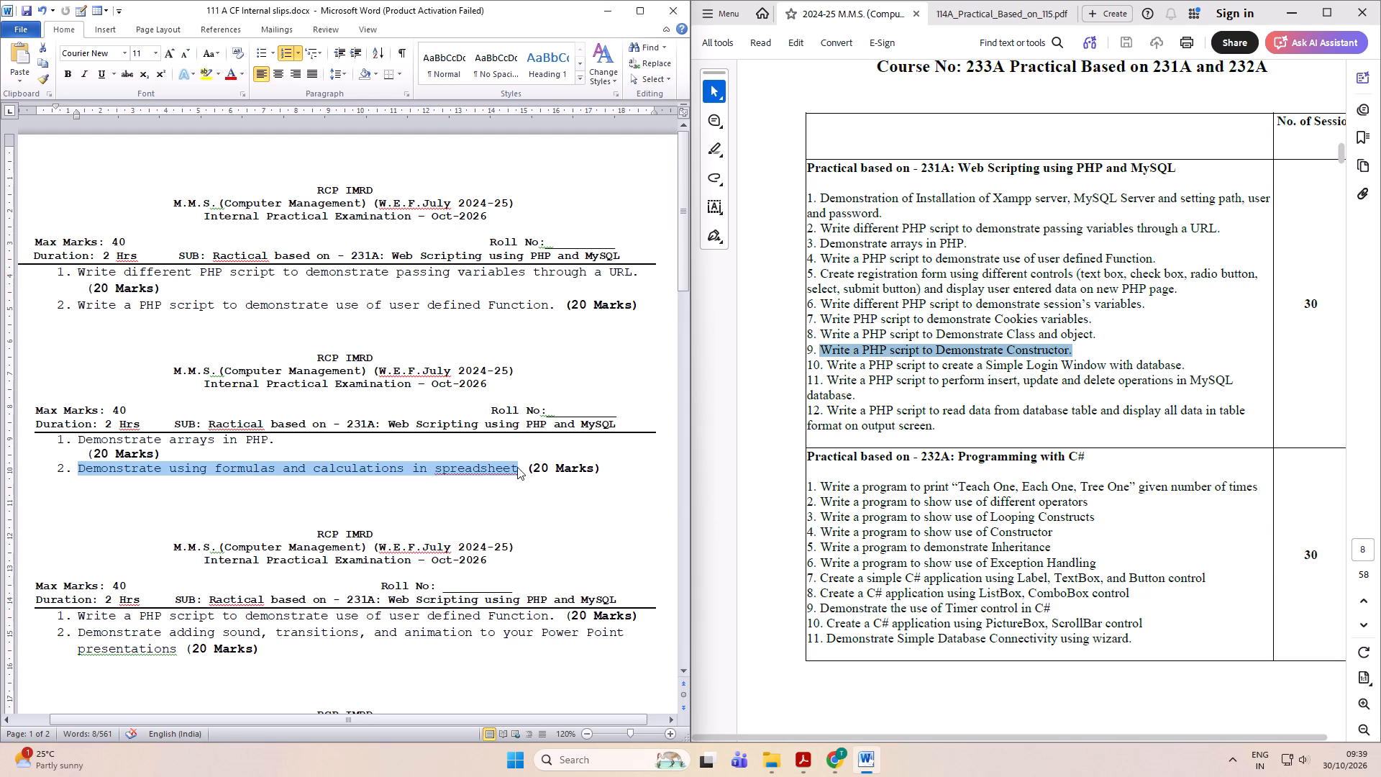
{"action": "key", "text": "ctrl+v"}
{"action": "left_click", "coordinate": [367, 483]}
{"action": "left_click", "coordinate": [404, 522]}
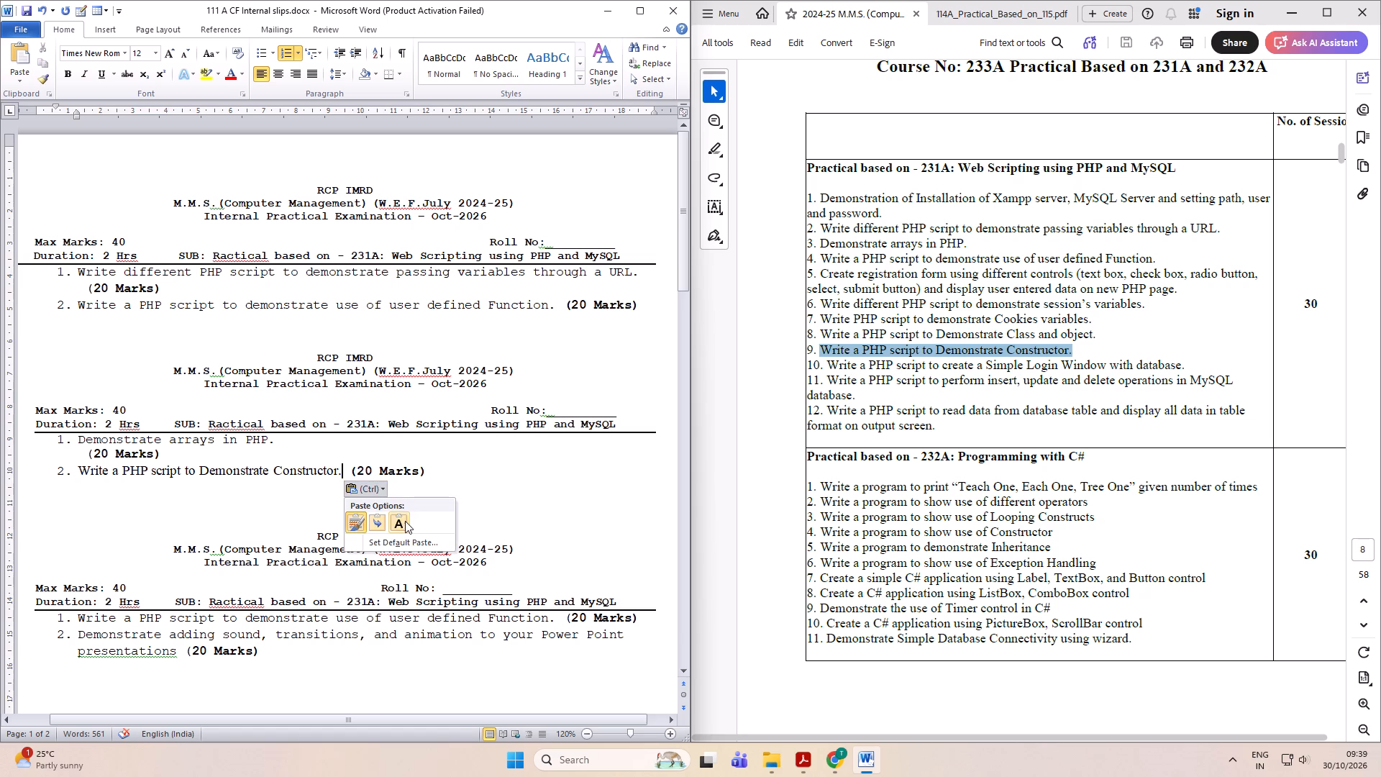
Bring the "(20 Marks)" of the second slip's question 1 up onto the same line as "Demonstrate arrays in PHP.".
{"action": "left_click", "coordinate": [76, 450]}
{"action": "key", "text": "BackSpace"}
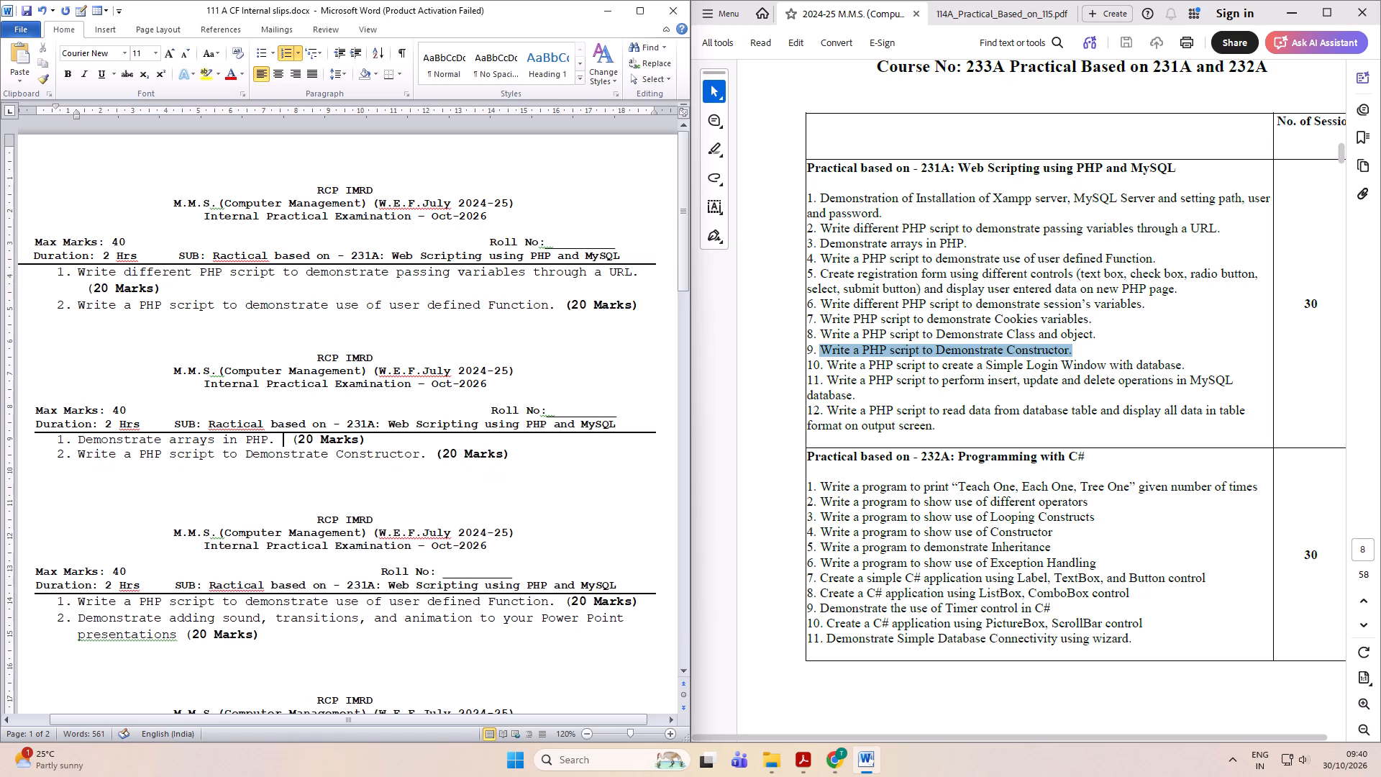
{"action": "key", "text": "BackSpace"}
Replace the question 2 text of the third slip with the same copied Constructor practical, pasted as text only before its 20 marks.
{"action": "scroll", "coordinate": [378, 418], "scroll_direction": "down", "scroll_amount": 1}
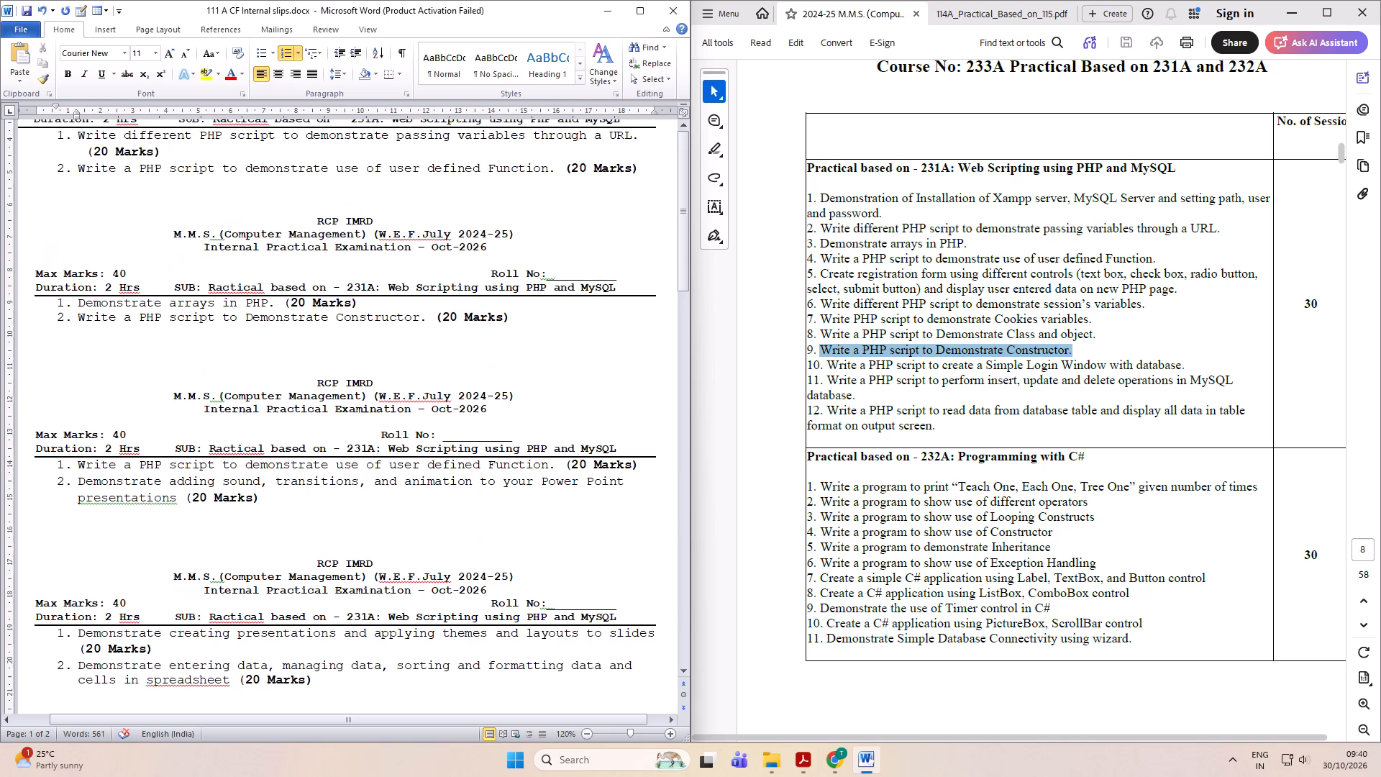
{"action": "scroll", "coordinate": [378, 418], "scroll_direction": "down", "scroll_amount": 1}
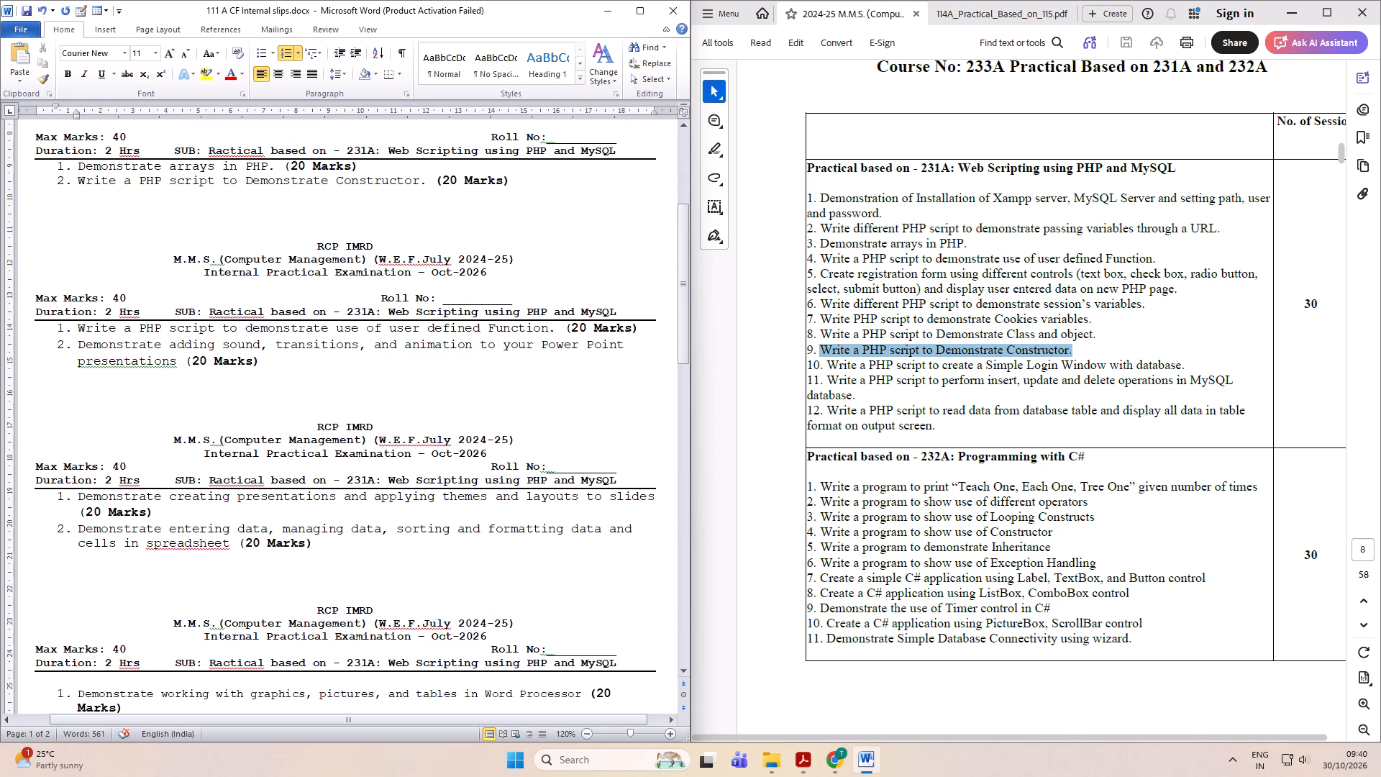
{"action": "left_click_drag", "start_coordinate": [180, 367], "coordinate": [112, 338]}
{"action": "key", "text": "ctrl+v"}
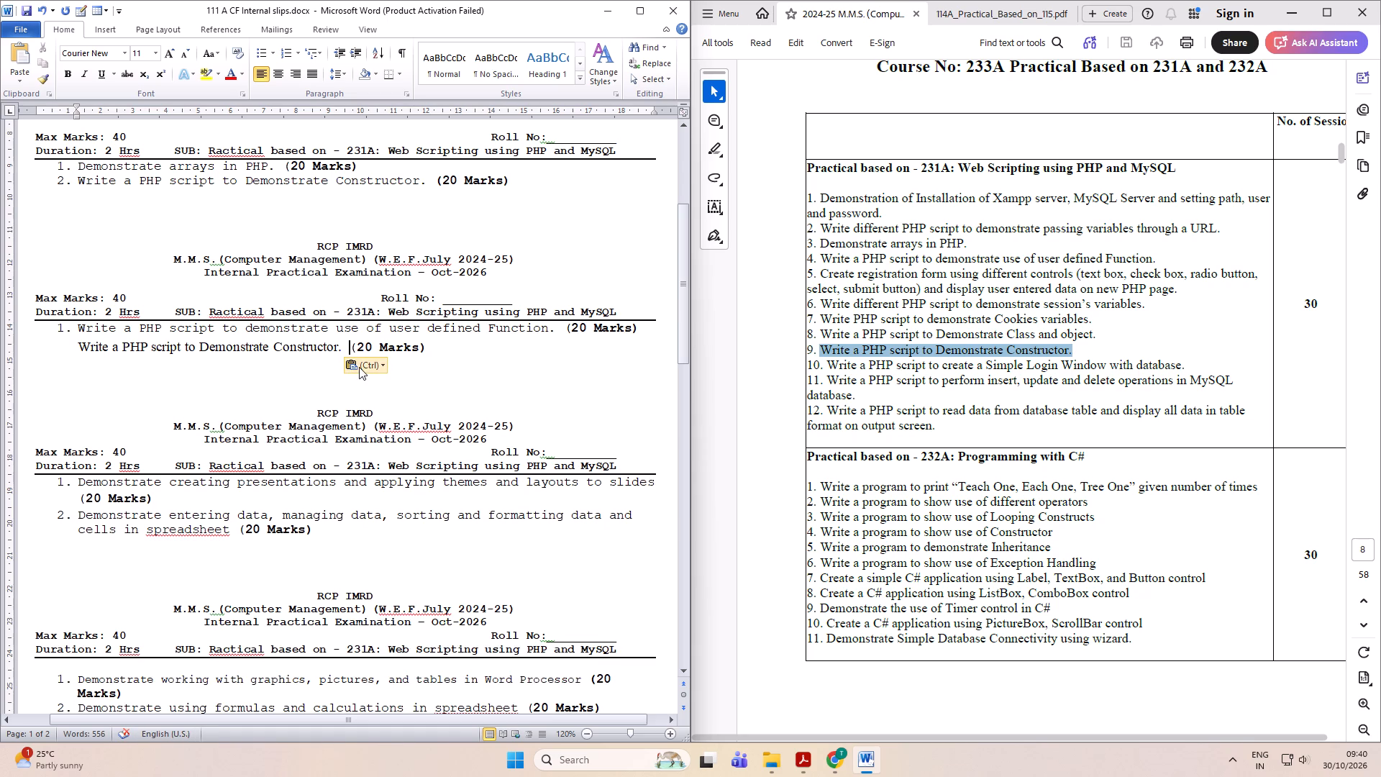
{"action": "left_click", "coordinate": [359, 367]}
{"action": "left_click", "coordinate": [394, 398]}
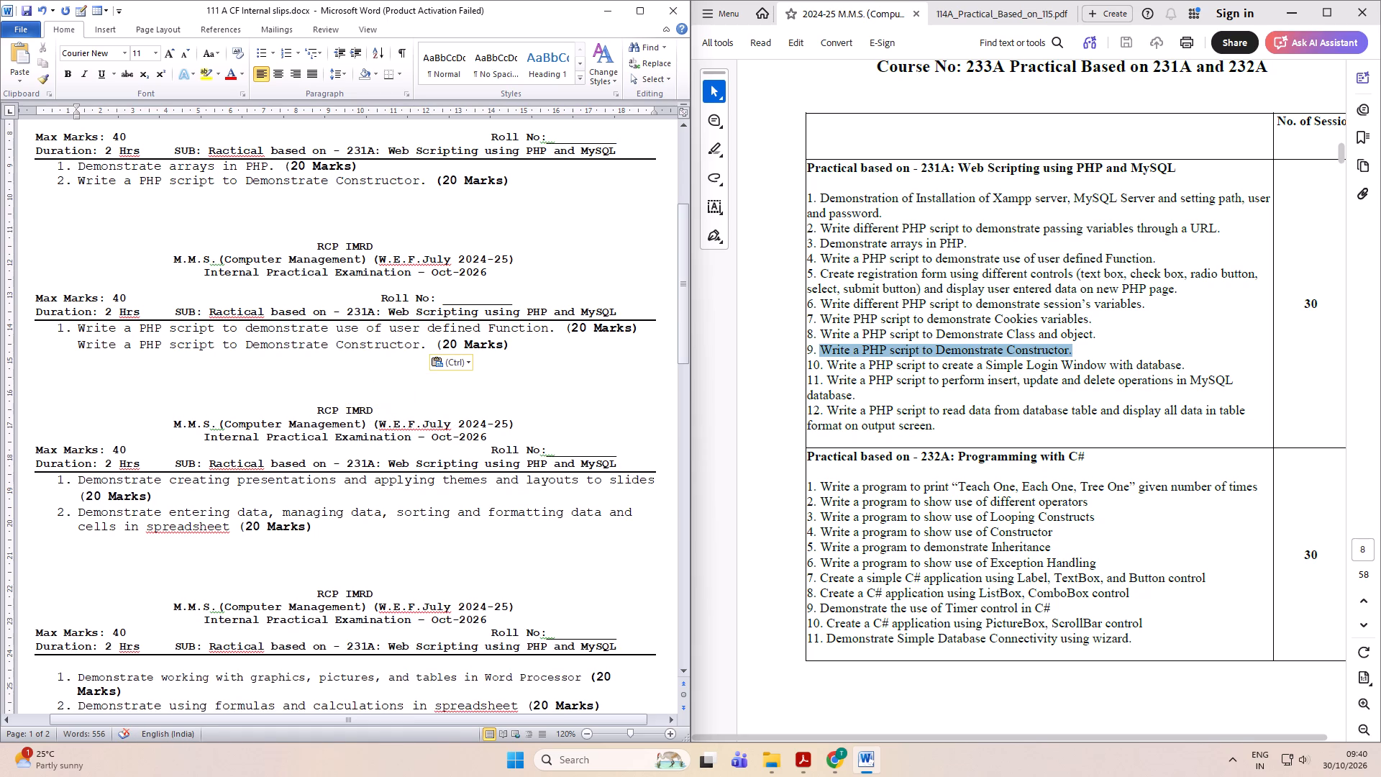
Save the exam slips document.
{"action": "key", "text": "ctrl+s"}
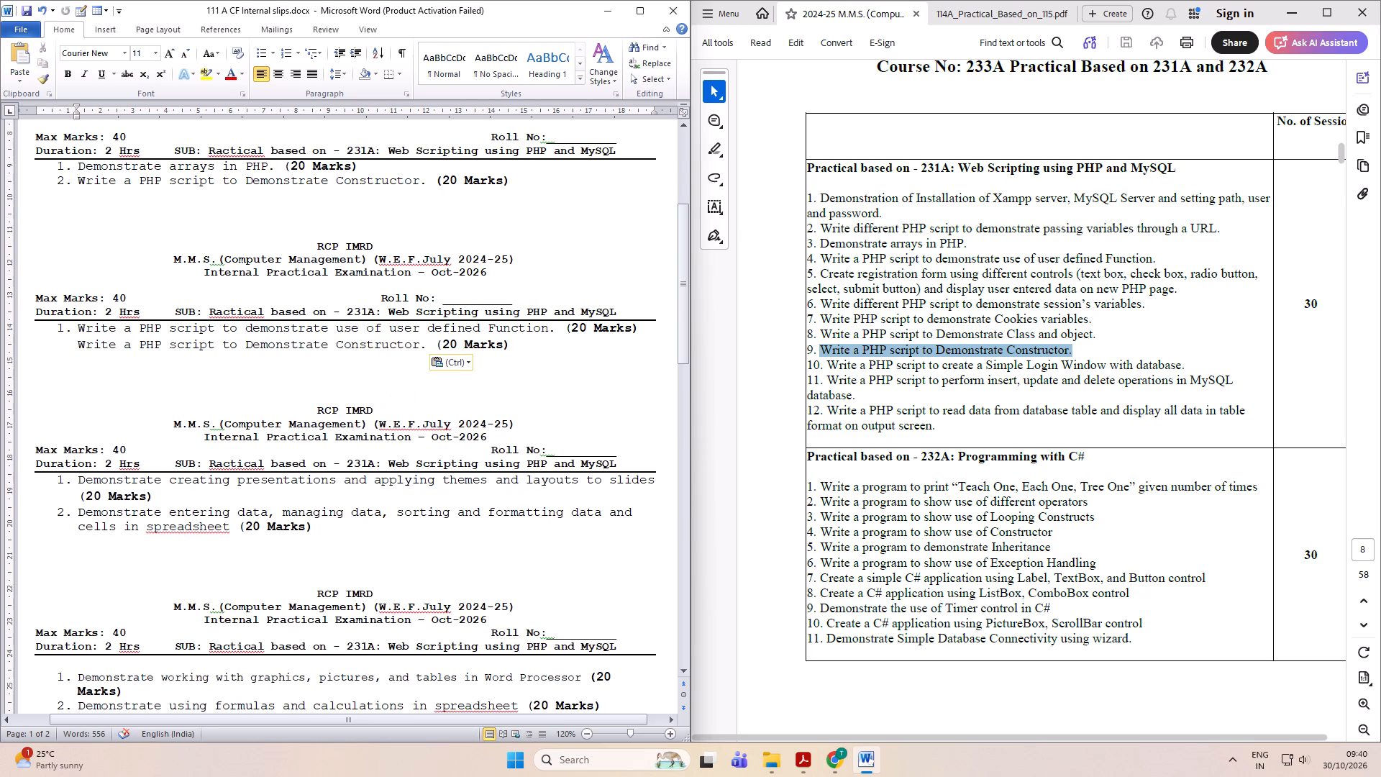
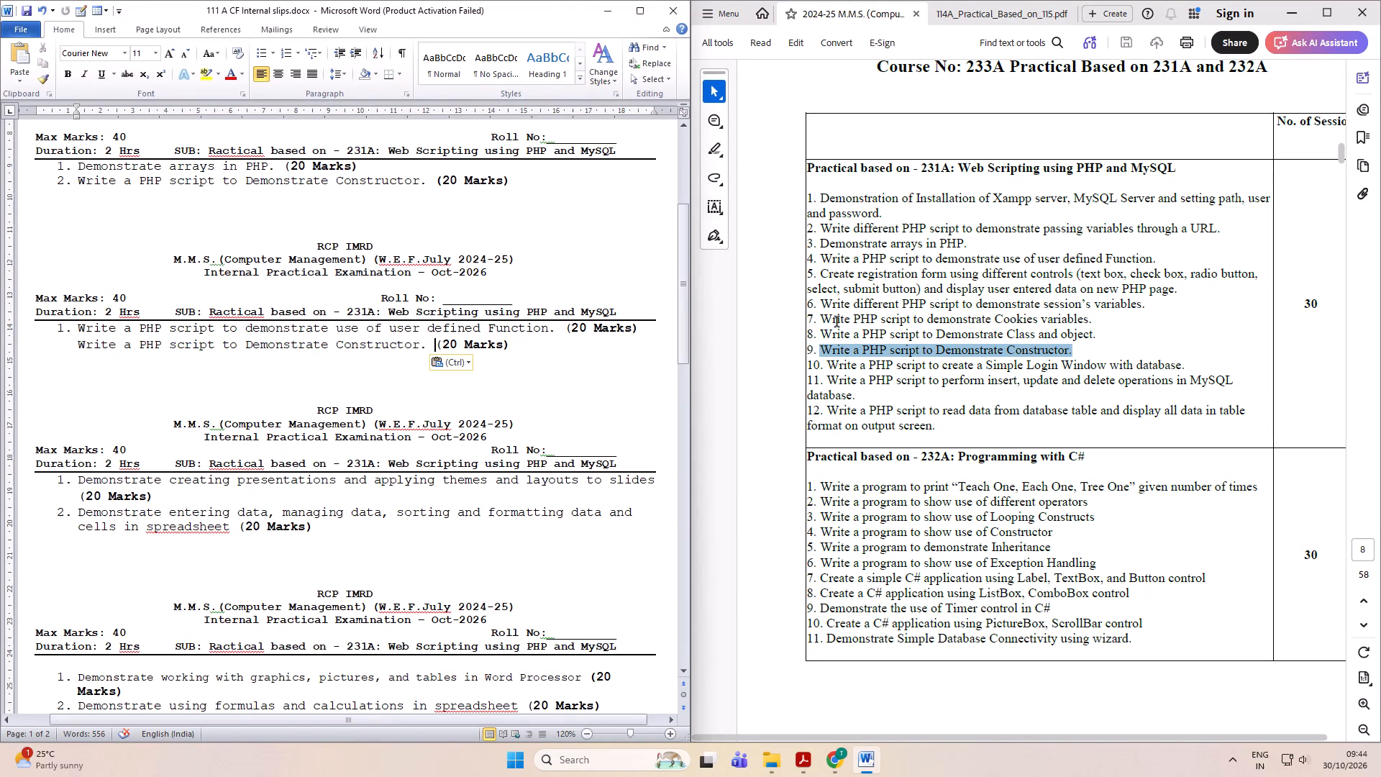
Replace the question 1 text of the fourth slip with syllabus practical 8, "Write a PHP script to Demonstrate Class and object.", pasted as text only.
{"action": "left_click_drag", "start_coordinate": [820, 331], "coordinate": [1003, 337]}
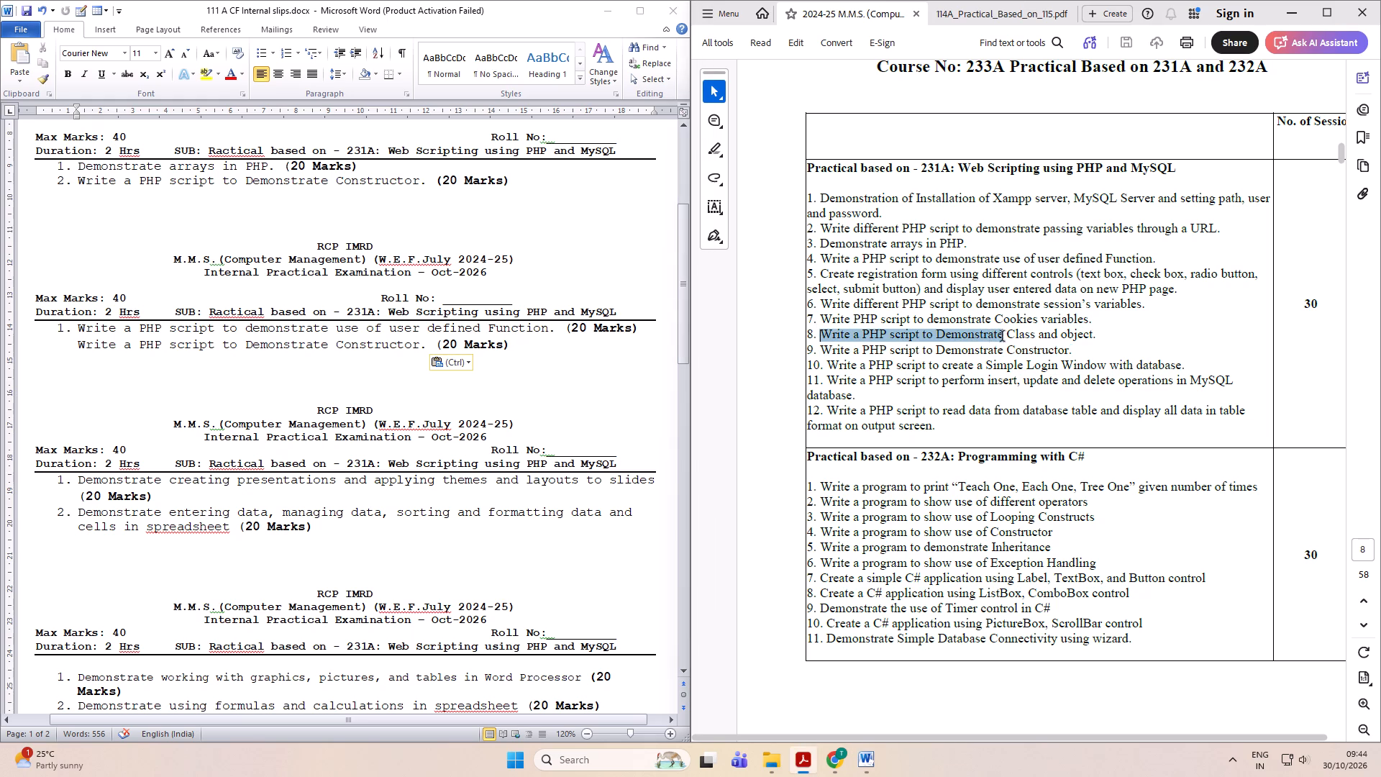
{"action": "left_click_drag", "start_coordinate": [1003, 337], "coordinate": [1111, 330]}
{"action": "key", "text": "ctrl+c"}
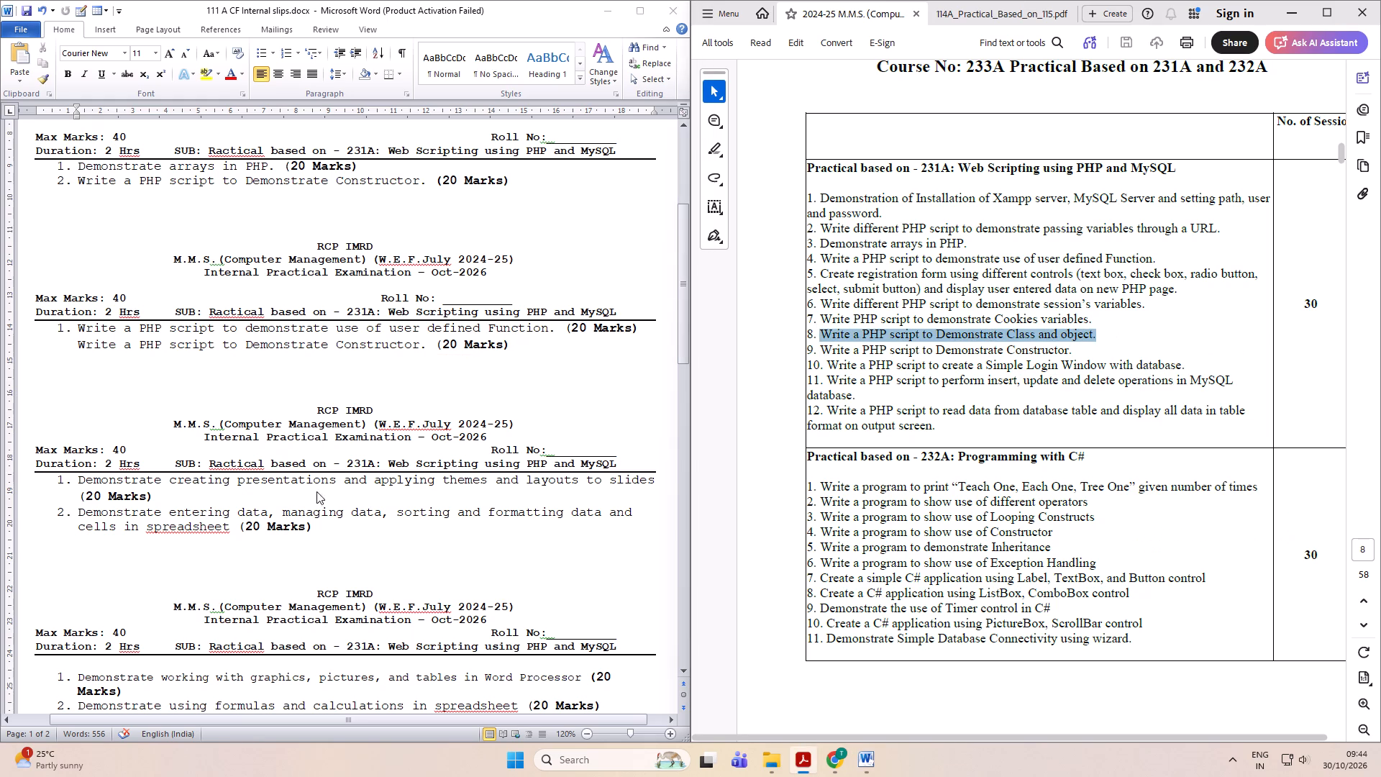
{"action": "left_click", "coordinate": [80, 478]}
{"action": "left_click_drag", "start_coordinate": [80, 478], "coordinate": [670, 478]}
{"action": "key", "text": "ctrl+v"}
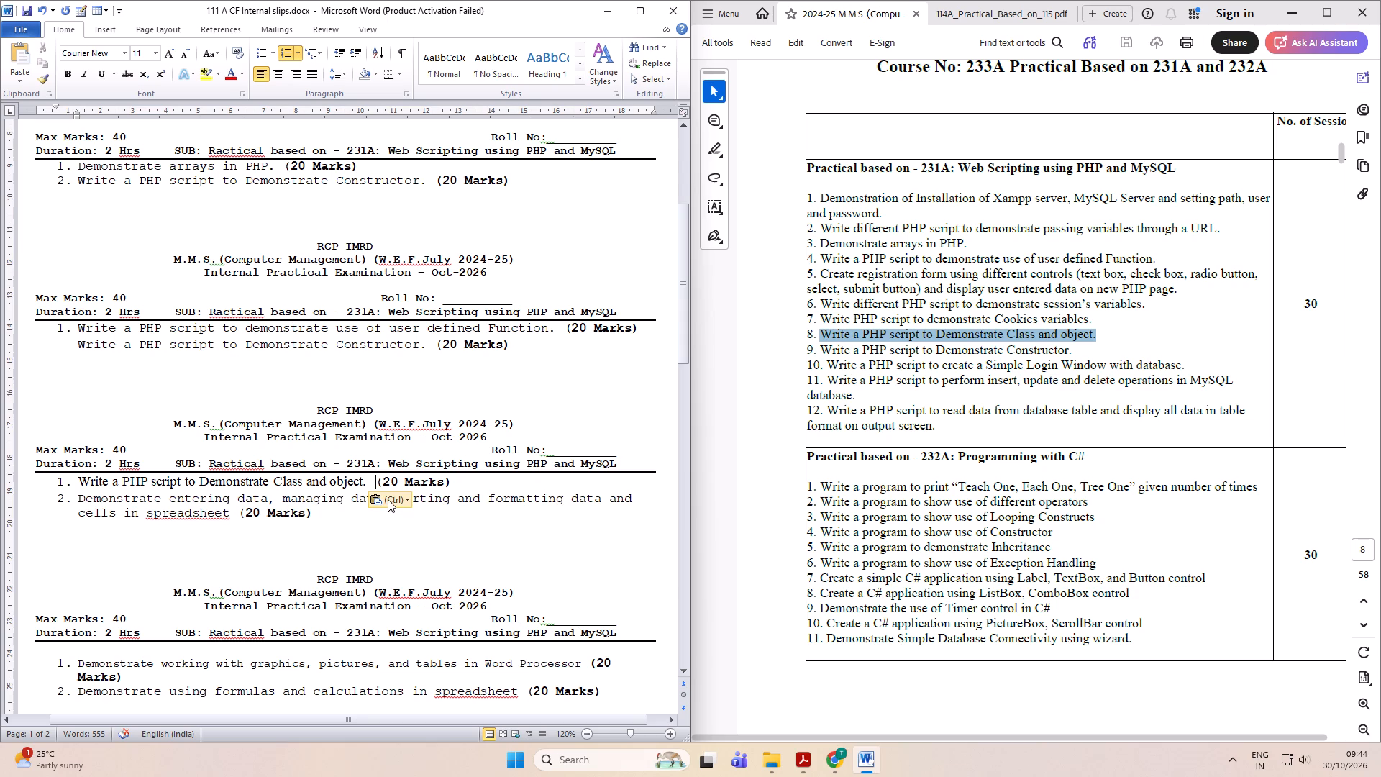
{"action": "left_click", "coordinate": [388, 499]}
{"action": "left_click", "coordinate": [428, 531]}
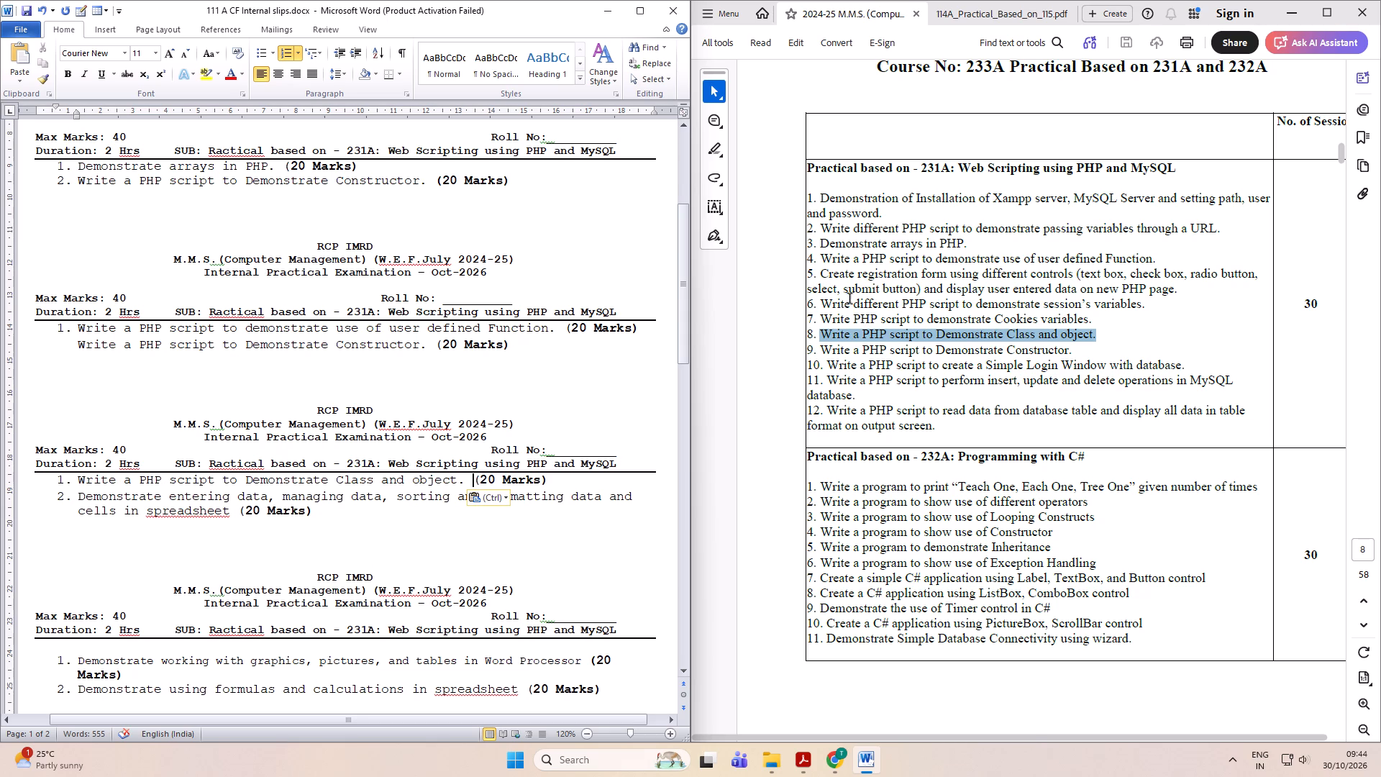
Replace the question 2 text of the fourth slip with syllabus practical 3, "Demonstrate arrays in PHP.", pasted as text only before its marks.
{"action": "left_click_drag", "start_coordinate": [829, 268], "coordinate": [957, 264]}
{"action": "left_click", "coordinate": [917, 266]}
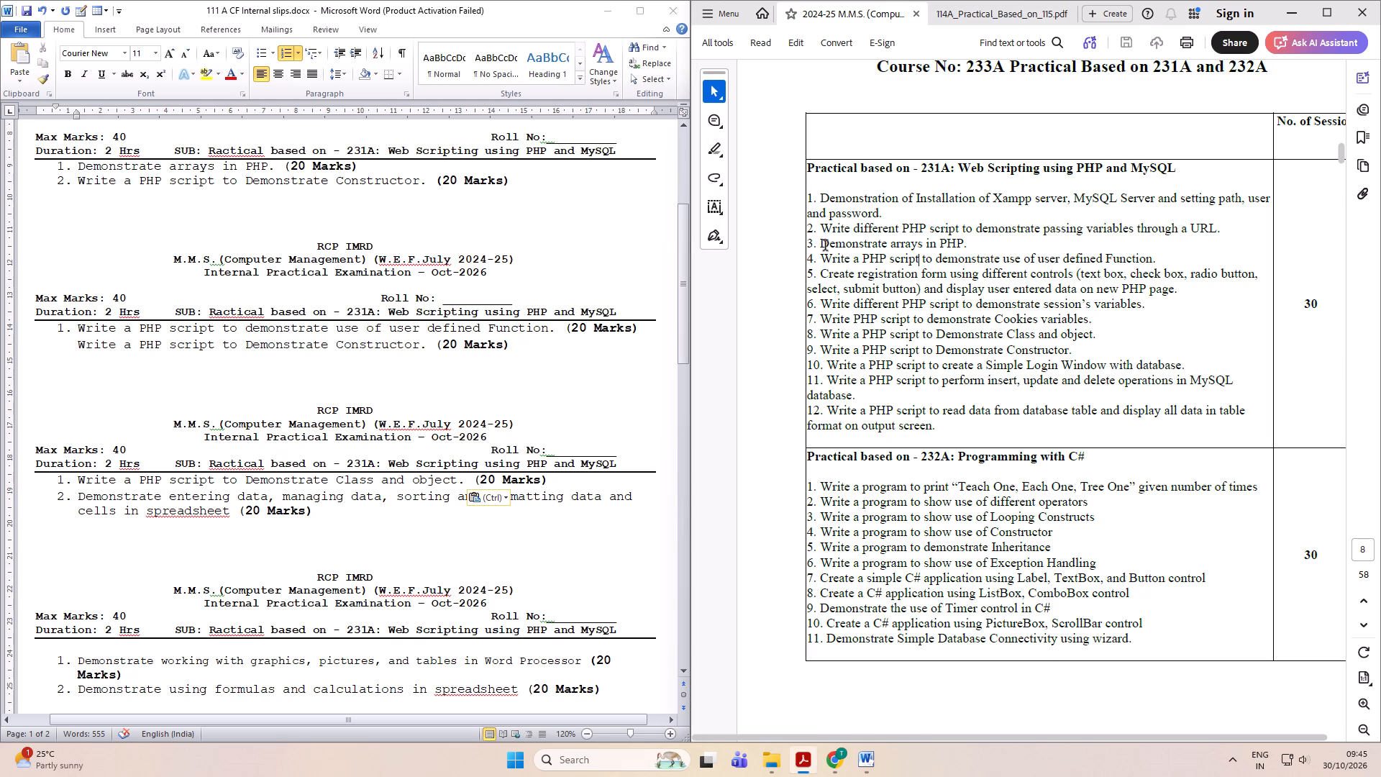
{"action": "left_click_drag", "start_coordinate": [824, 246], "coordinate": [967, 245]}
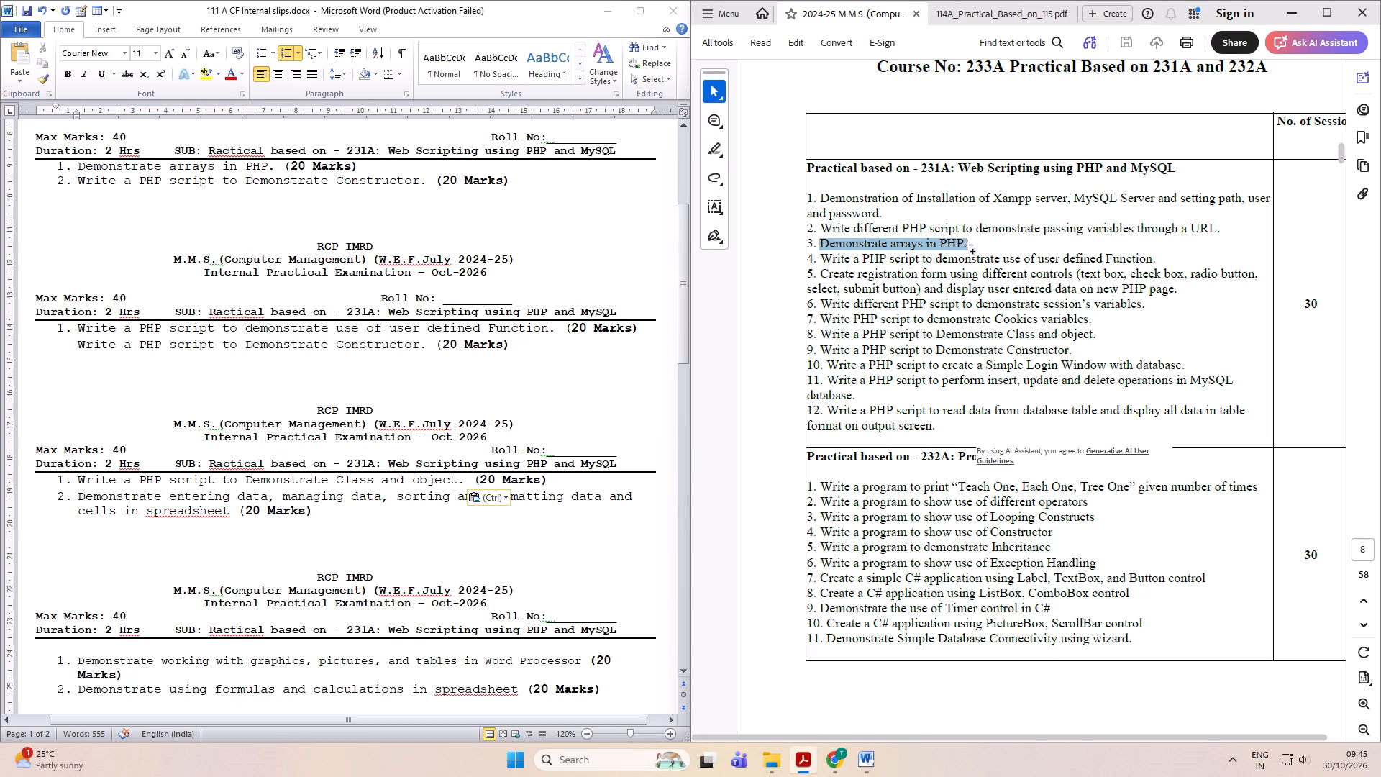
{"action": "key", "text": "ctrl+c"}
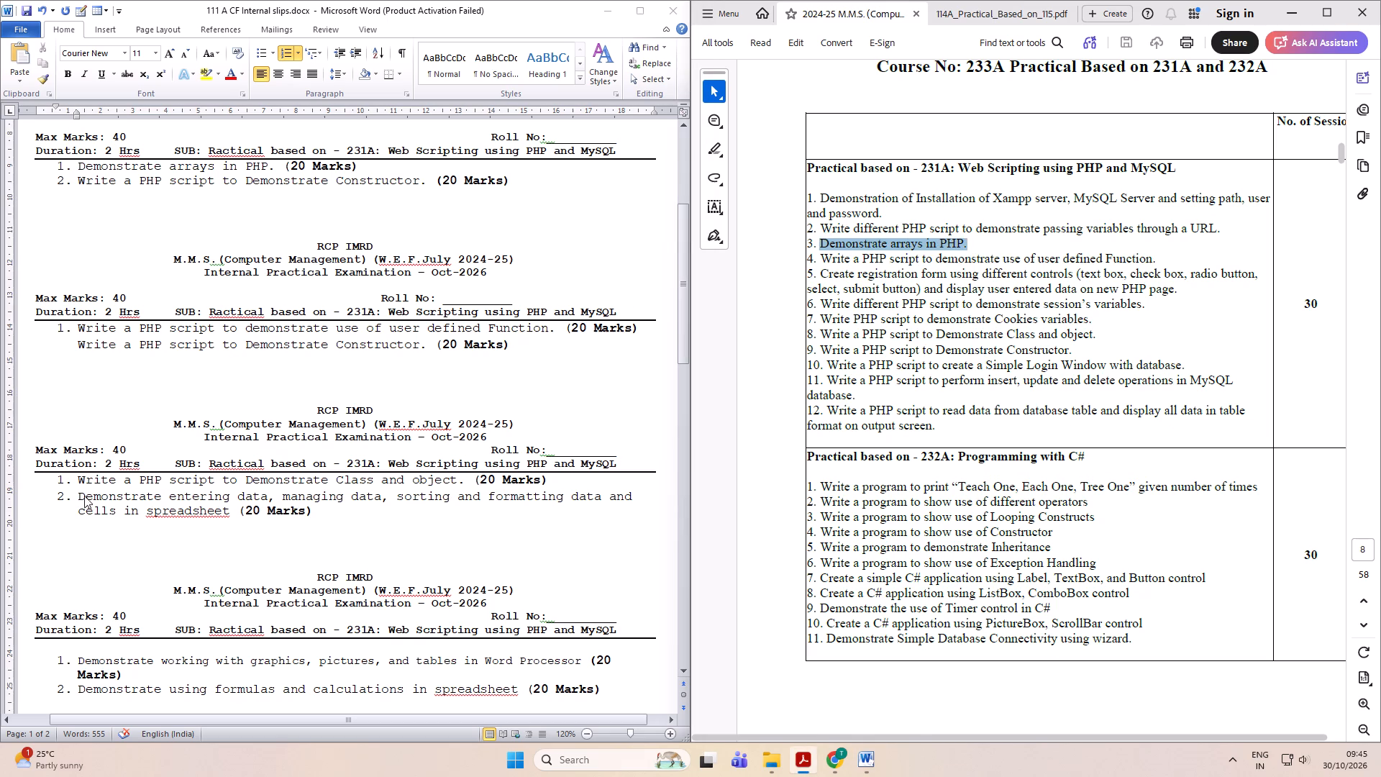
{"action": "left_click", "coordinate": [77, 498]}
{"action": "left_click_drag", "start_coordinate": [80, 494], "coordinate": [229, 508]}
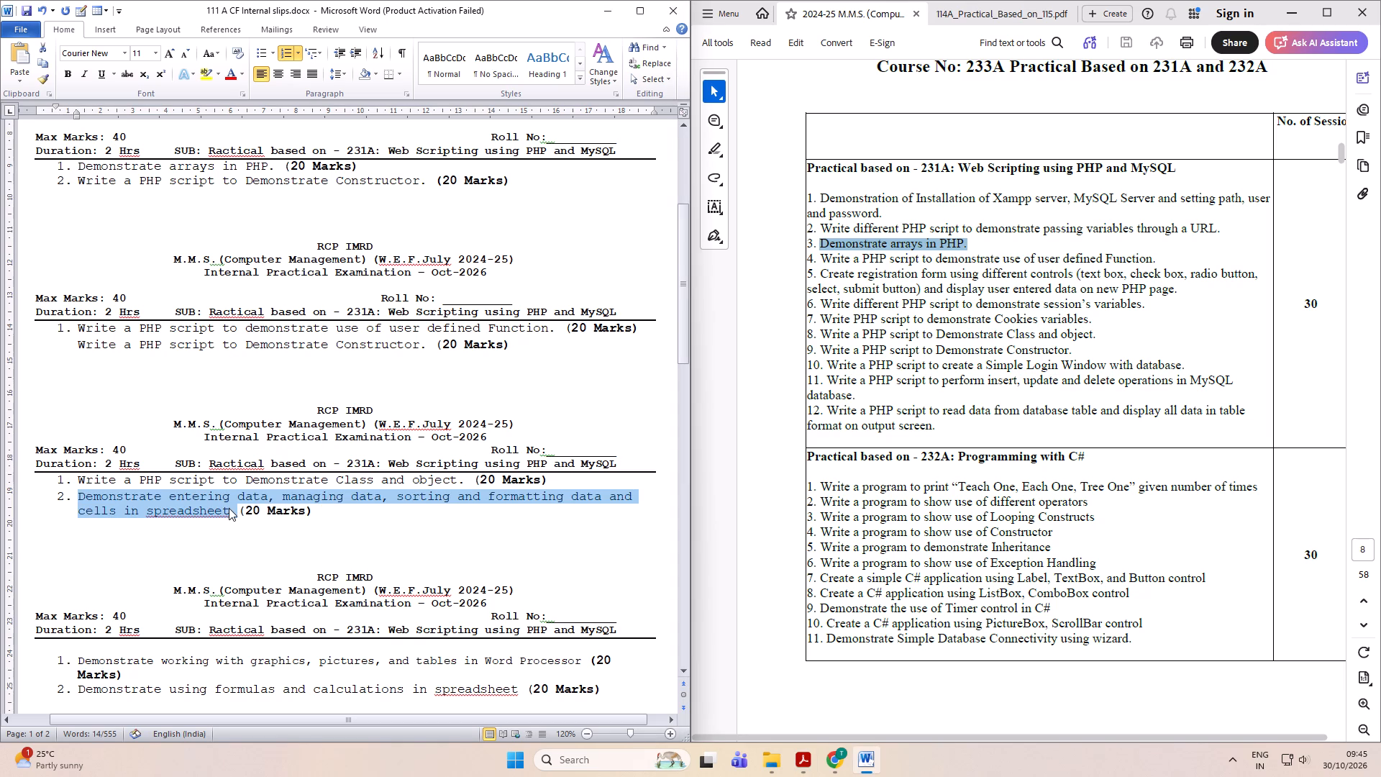
{"action": "key", "text": "ctrl+v"}
{"action": "left_click", "coordinate": [241, 517]}
{"action": "left_click", "coordinate": [289, 556]}
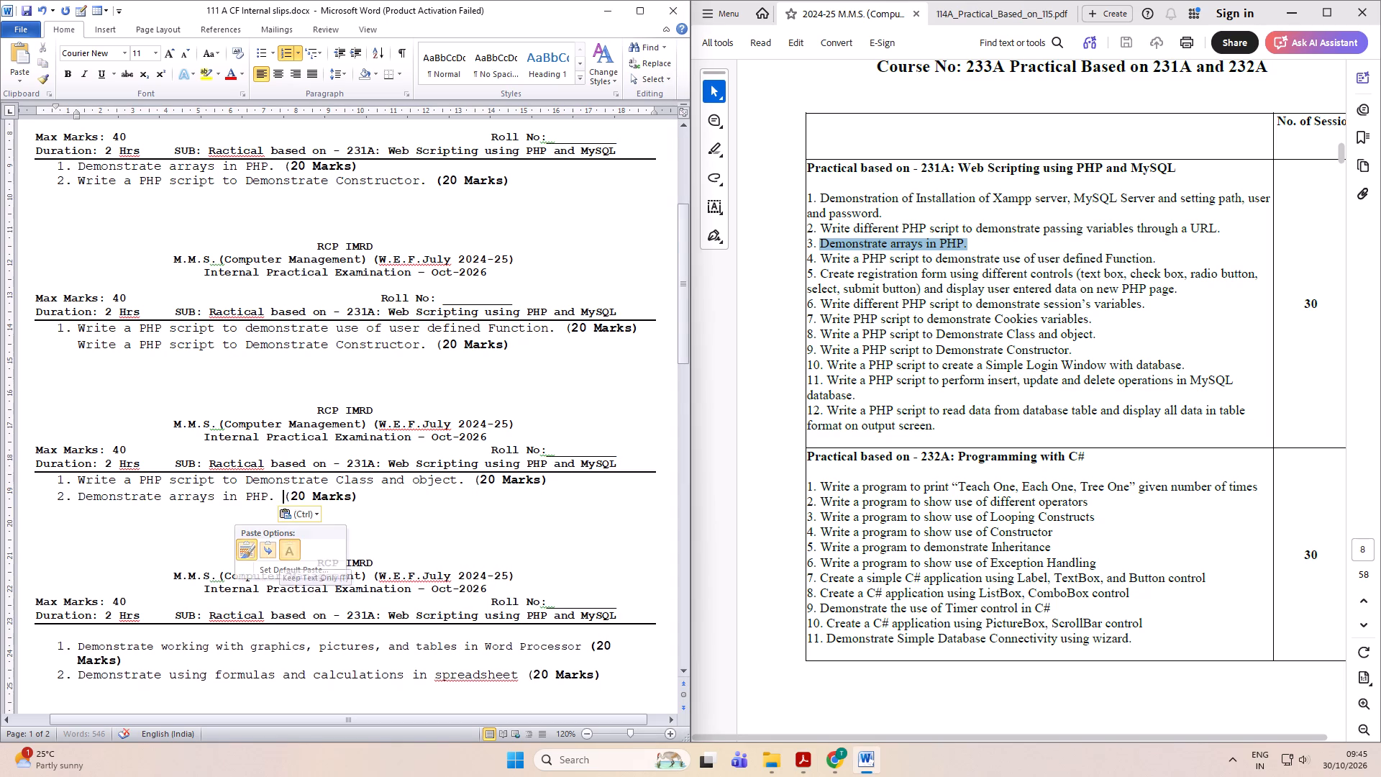
Delete all the remaining slips after the fifth one, from the sixth slip's RCP IMRD heading to the end of the document.
{"action": "scroll", "coordinate": [288, 556], "scroll_direction": "down", "scroll_amount": 1}
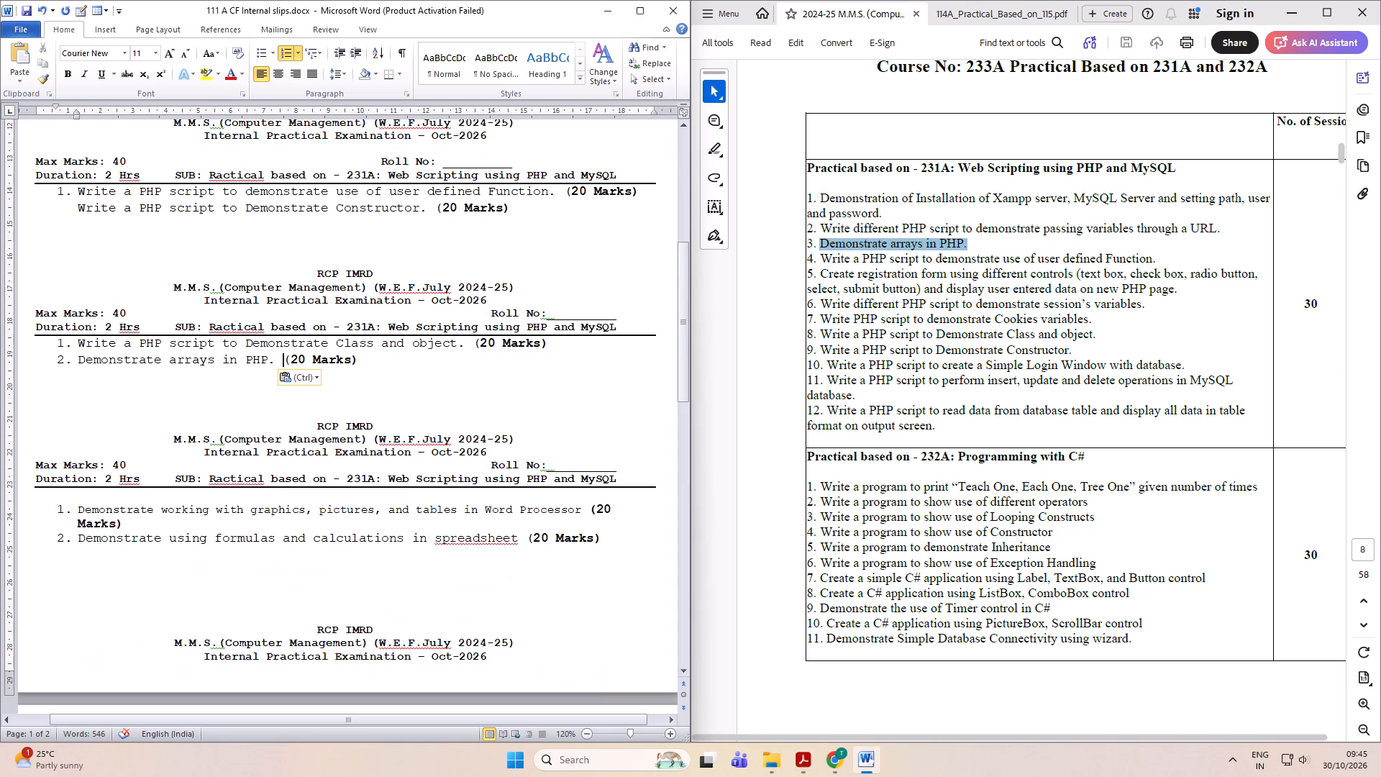
{"action": "left_click_drag", "start_coordinate": [284, 603], "coordinate": [340, 776]}
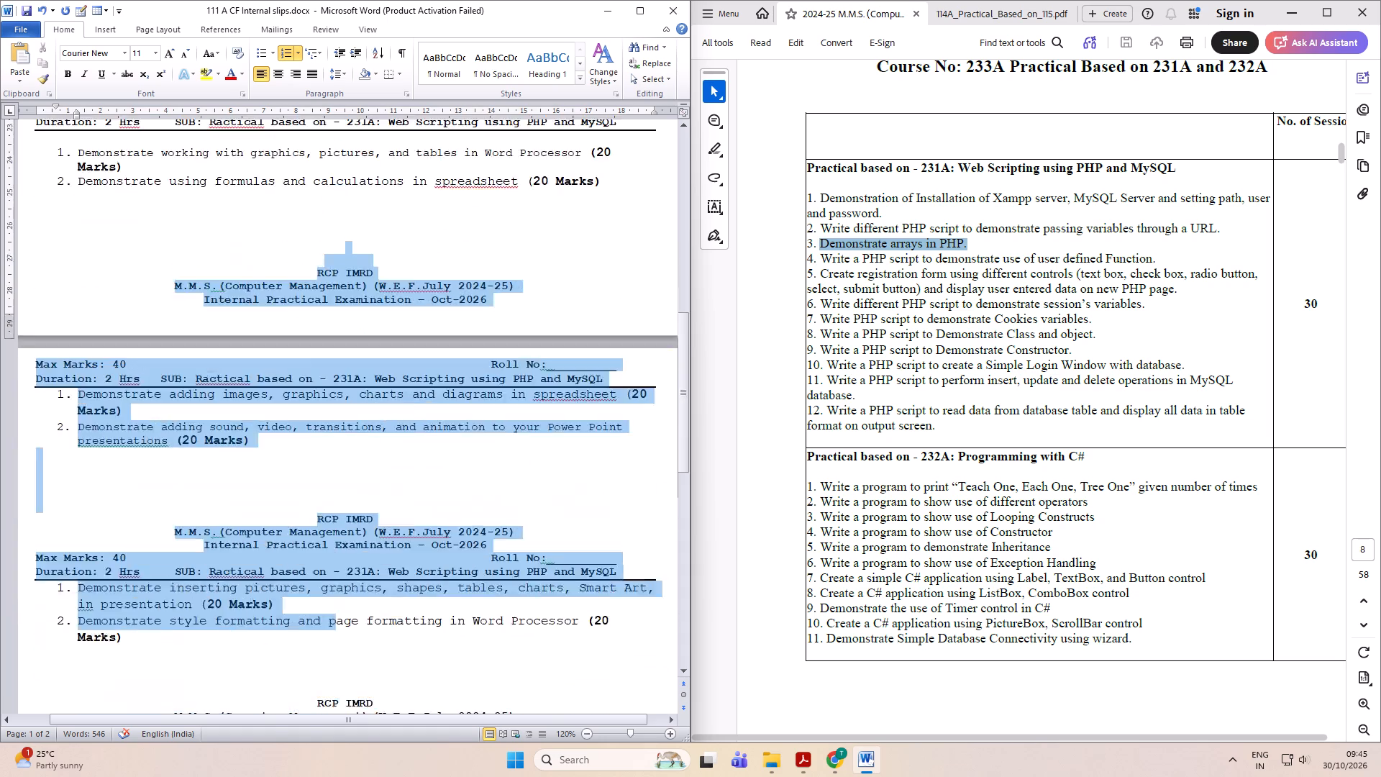
{"action": "left_click_drag", "start_coordinate": [340, 776], "coordinate": [355, 776]}
{"action": "key", "text": "BackSpace"}
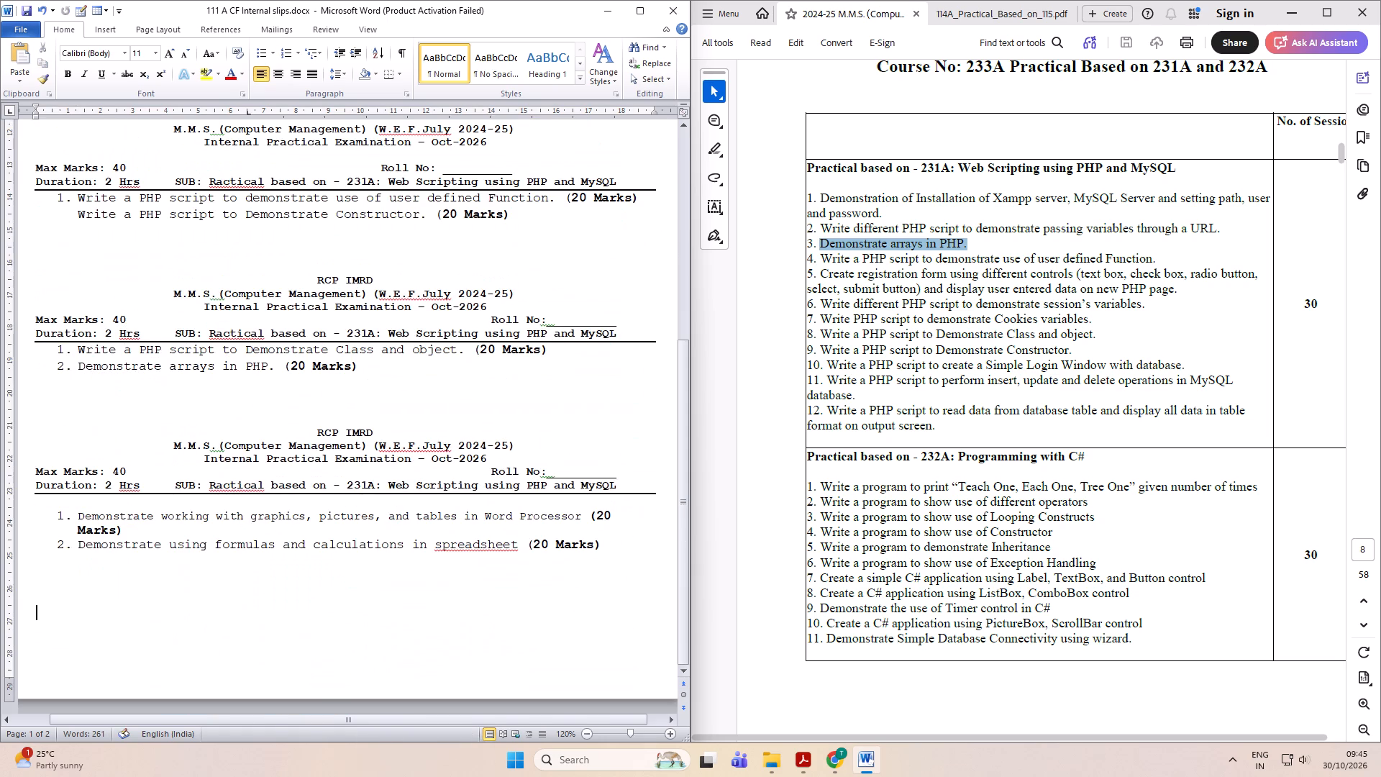
Replace the question 1 text of the fifth slip with syllabus practical 9, "Write a PHP script to Demonstrate Constructor.", pasted as text only.
{"action": "scroll", "coordinate": [381, 485], "scroll_direction": "up", "scroll_amount": 3}
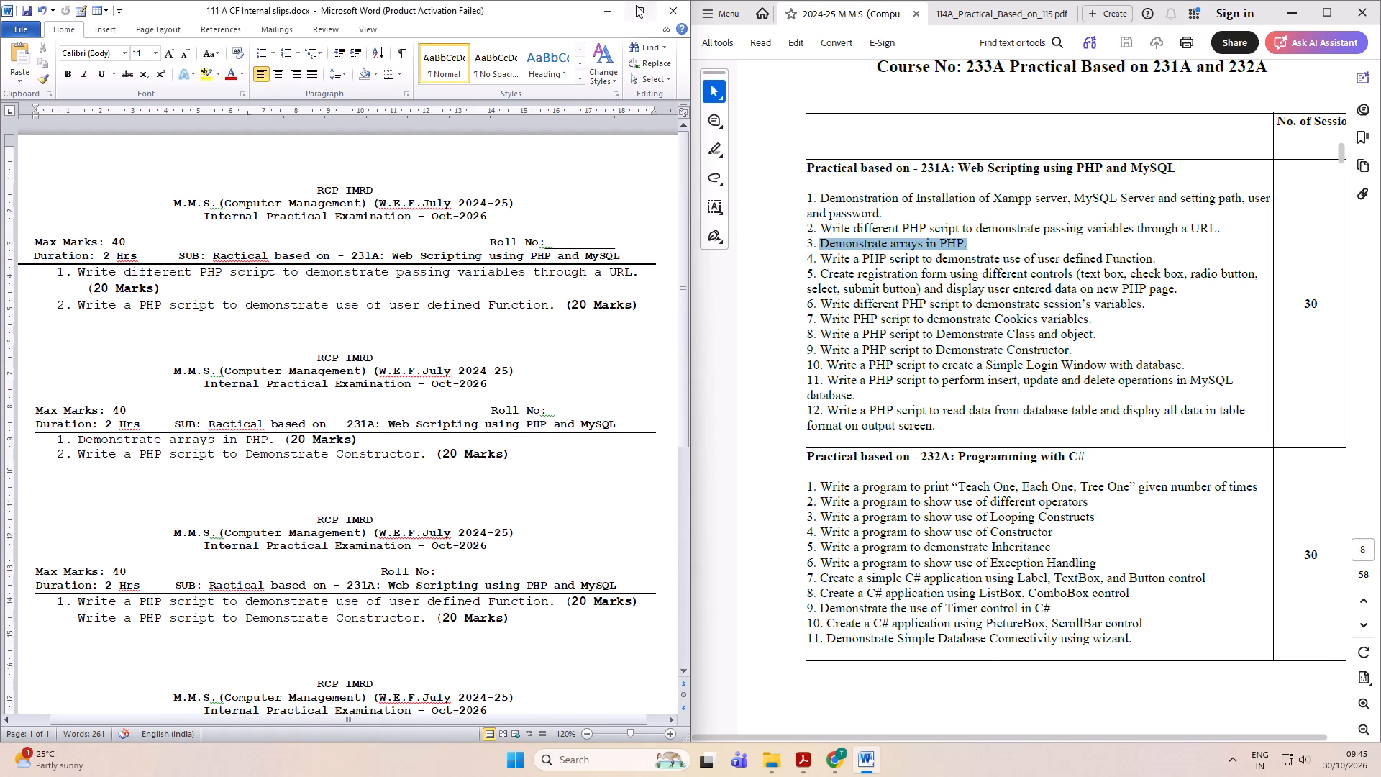
{"action": "left_click", "coordinate": [635, 6]}
{"action": "scroll", "coordinate": [721, 316], "scroll_direction": "down", "scroll_amount": 4, "text": "ctrl"}
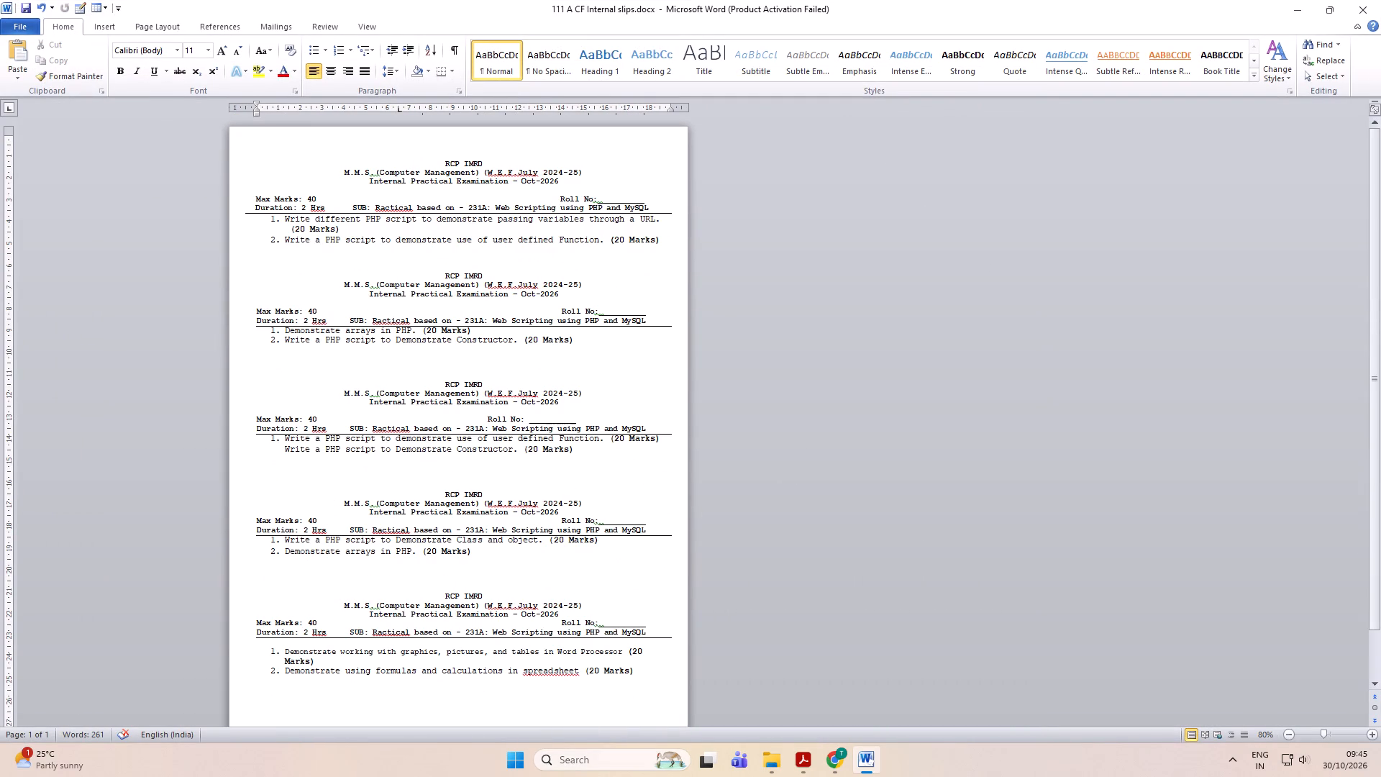
{"action": "scroll", "coordinate": [509, 287], "scroll_direction": "down", "scroll_amount": 1}
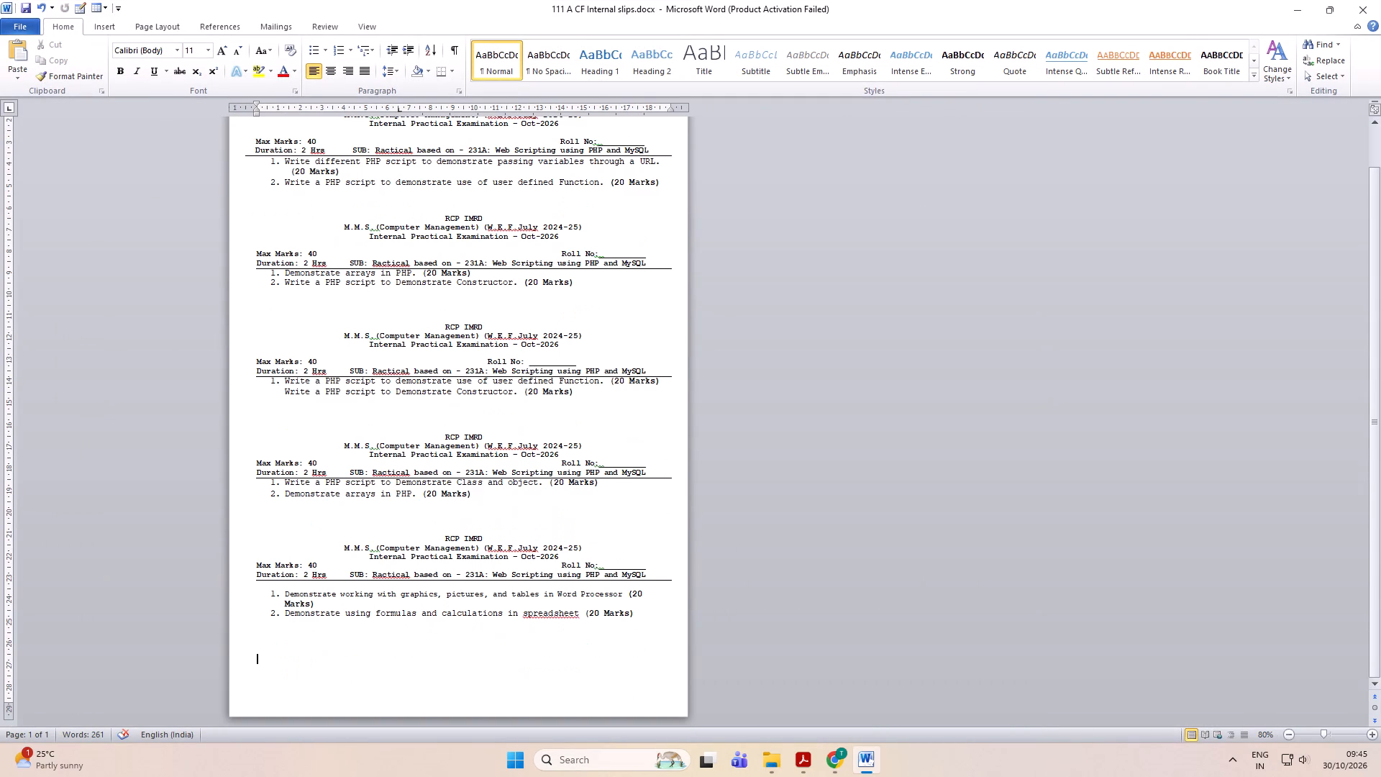
{"action": "key", "text": "alt+Tab"}
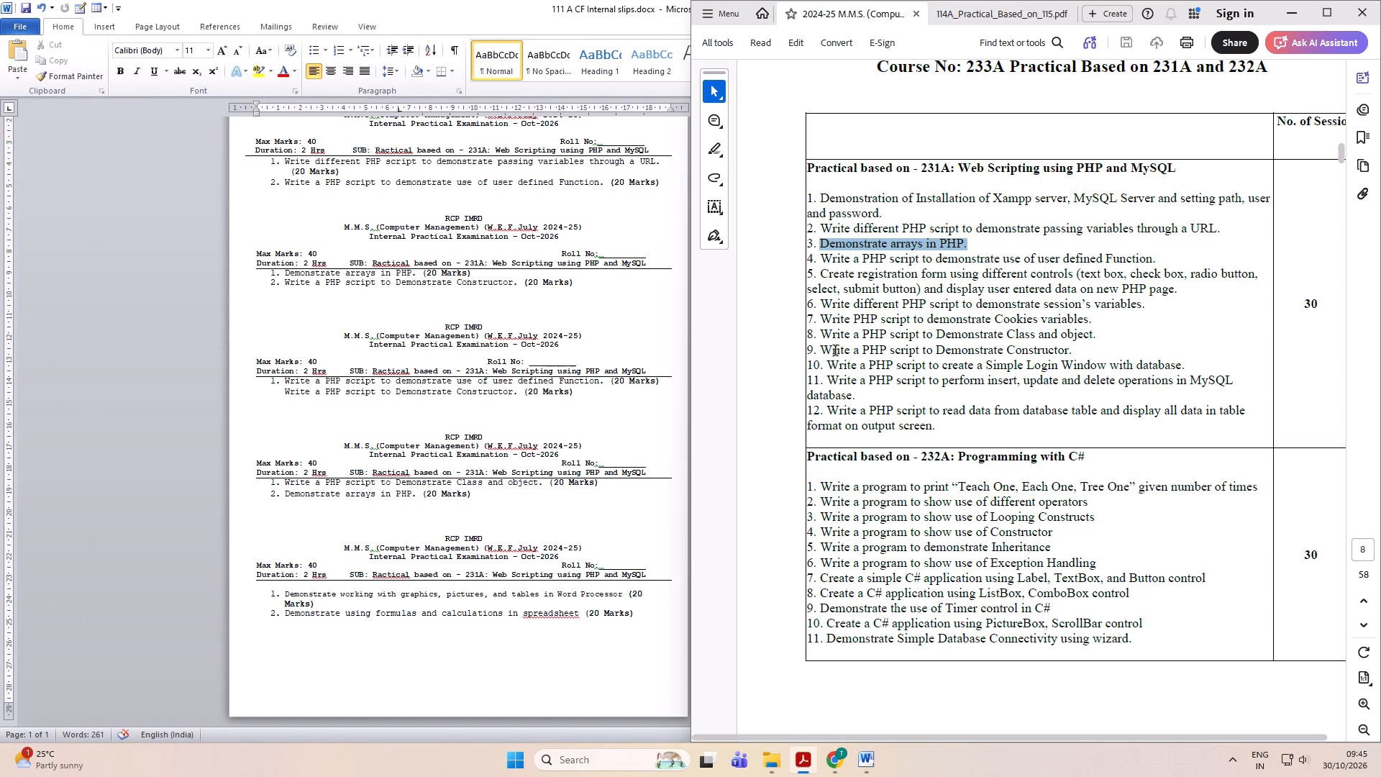
{"action": "left_click_drag", "start_coordinate": [826, 347], "coordinate": [1074, 345]}
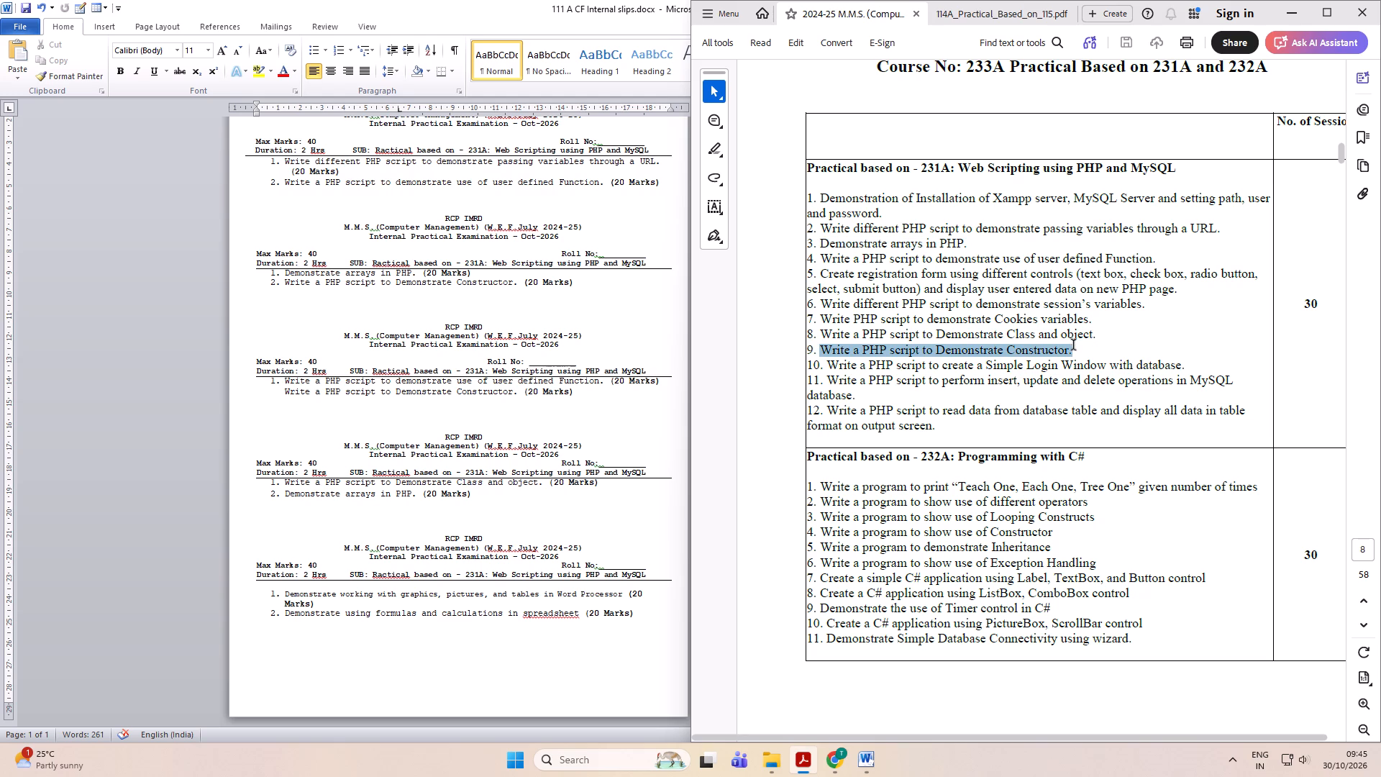
{"action": "left_click_drag", "start_coordinate": [1074, 345], "coordinate": [1075, 346]}
{"action": "key", "text": "ctrl+c"}
{"action": "left_click", "coordinate": [283, 589]}
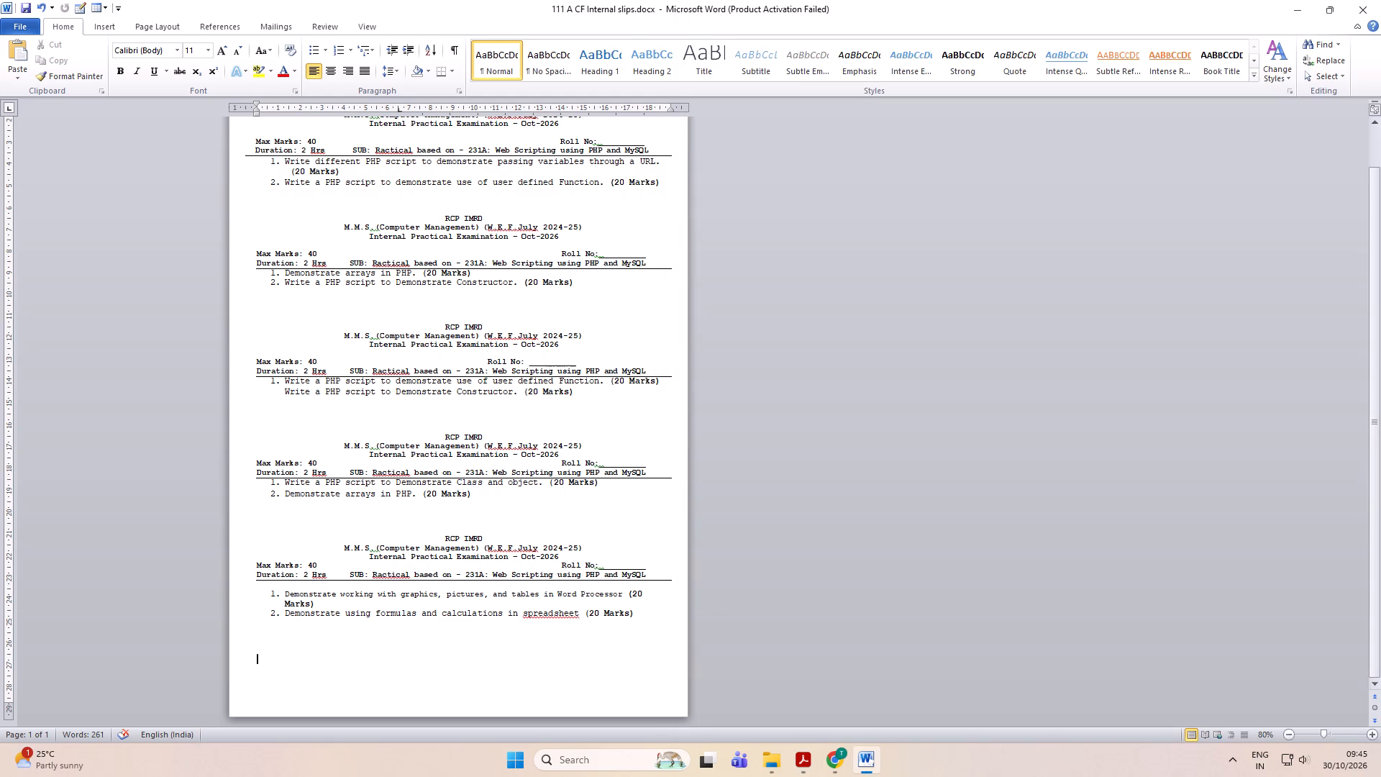
{"action": "left_click_drag", "start_coordinate": [284, 590], "coordinate": [623, 593]}
{"action": "key", "text": "ctrl+v"}
{"action": "left_click", "coordinate": [497, 619]}
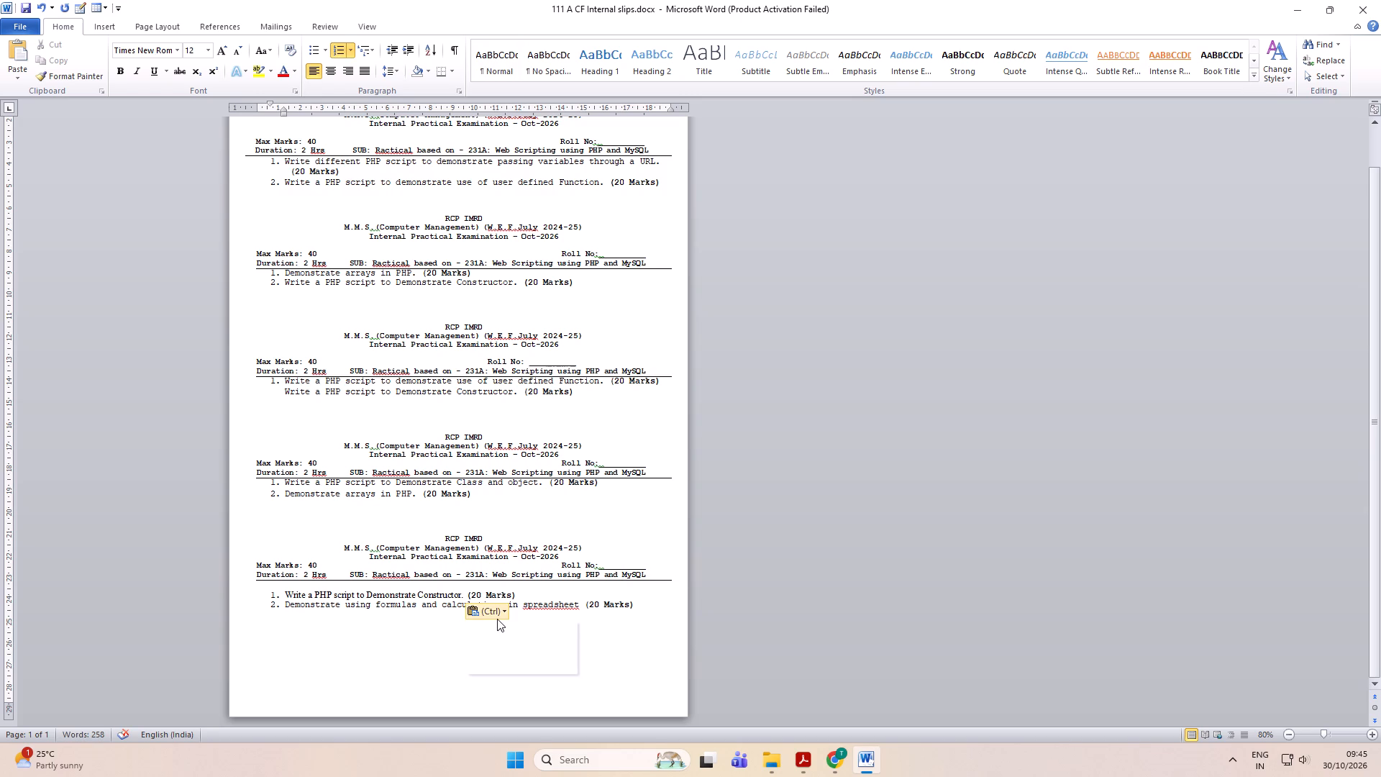
{"action": "left_click", "coordinate": [519, 644]}
Replace question 2 of the fifth slip with syllabus practical 4, "Write a PHP script to demonstrate use of user defined Function.", pasted as text only.
{"action": "key", "text": "alt+Tab"}
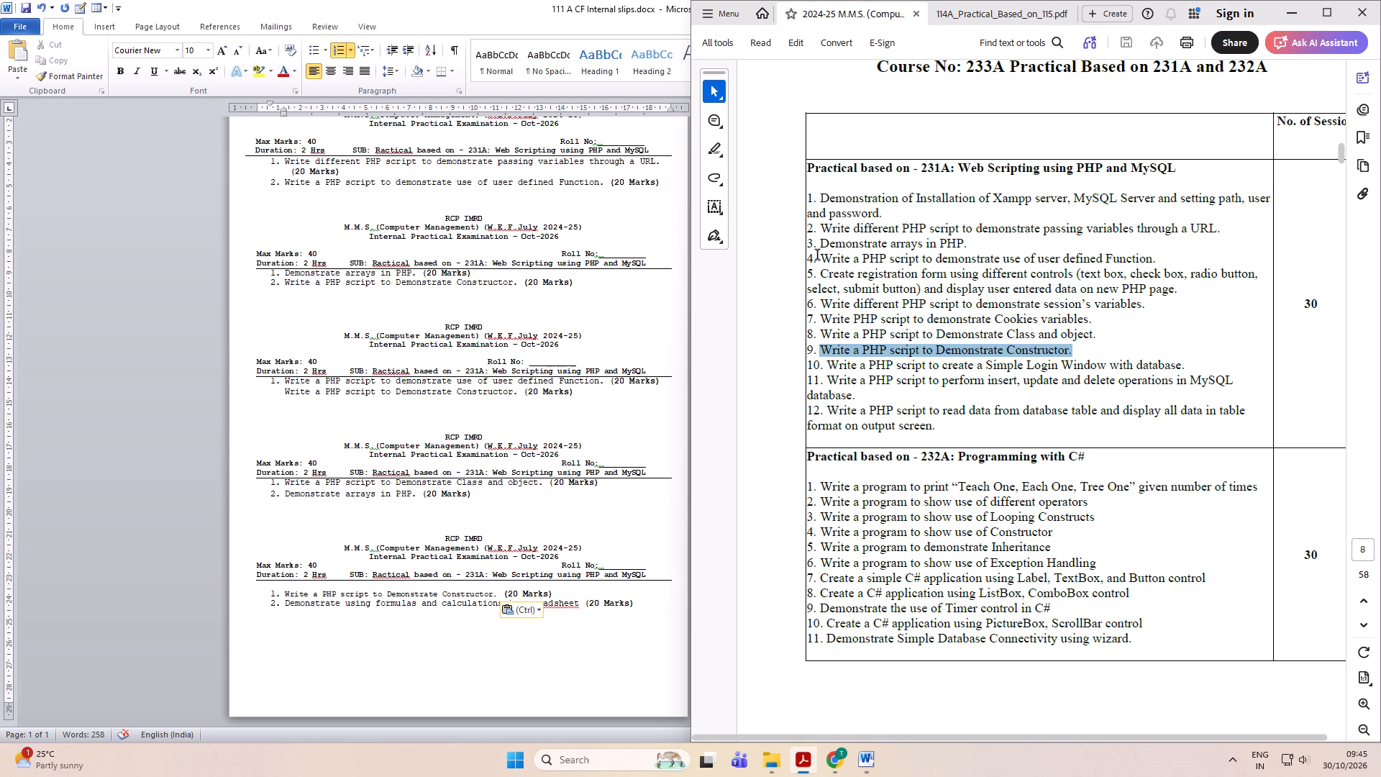
{"action": "left_click_drag", "start_coordinate": [823, 259], "coordinate": [1173, 260]}
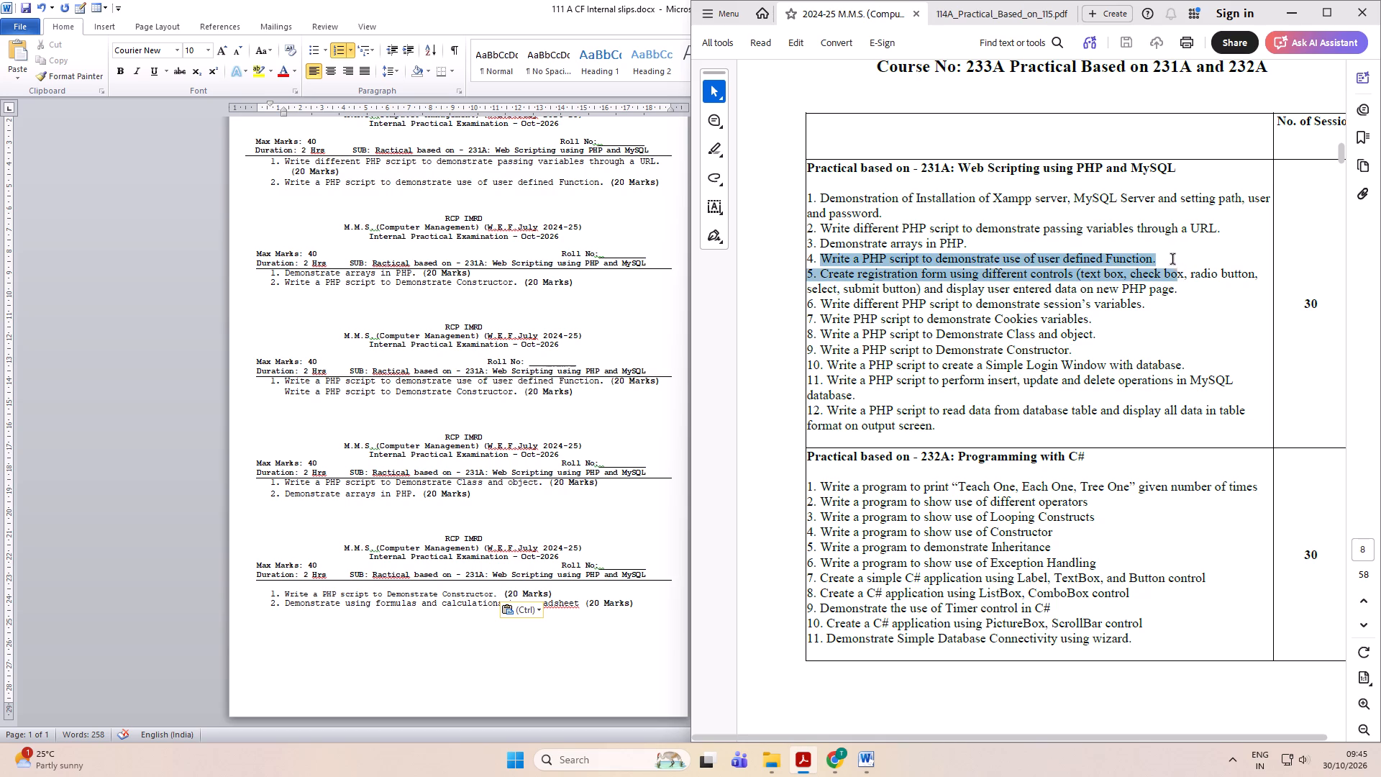
{"action": "left_click_drag", "start_coordinate": [1173, 260], "coordinate": [1167, 253]}
{"action": "key", "text": "ctrl+c"}
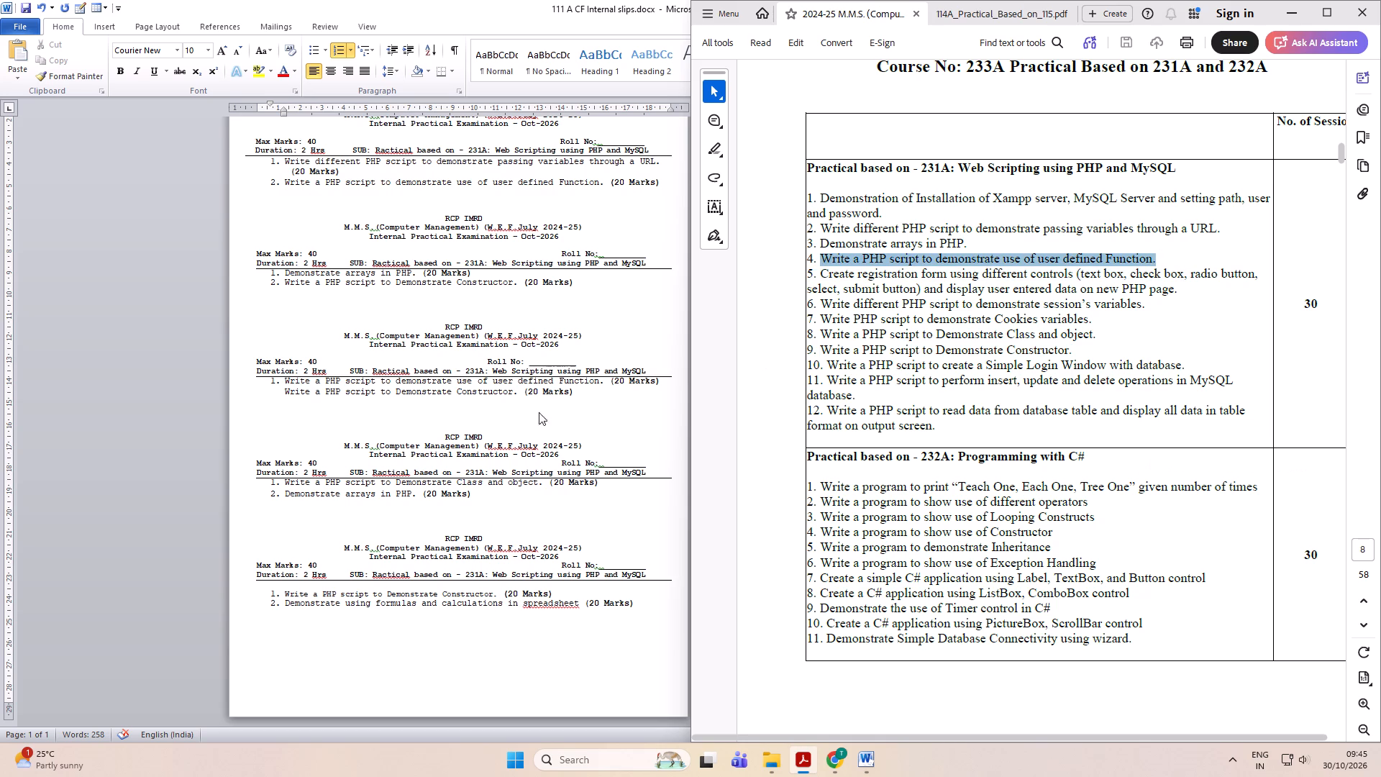
{"action": "left_click", "coordinate": [286, 598]}
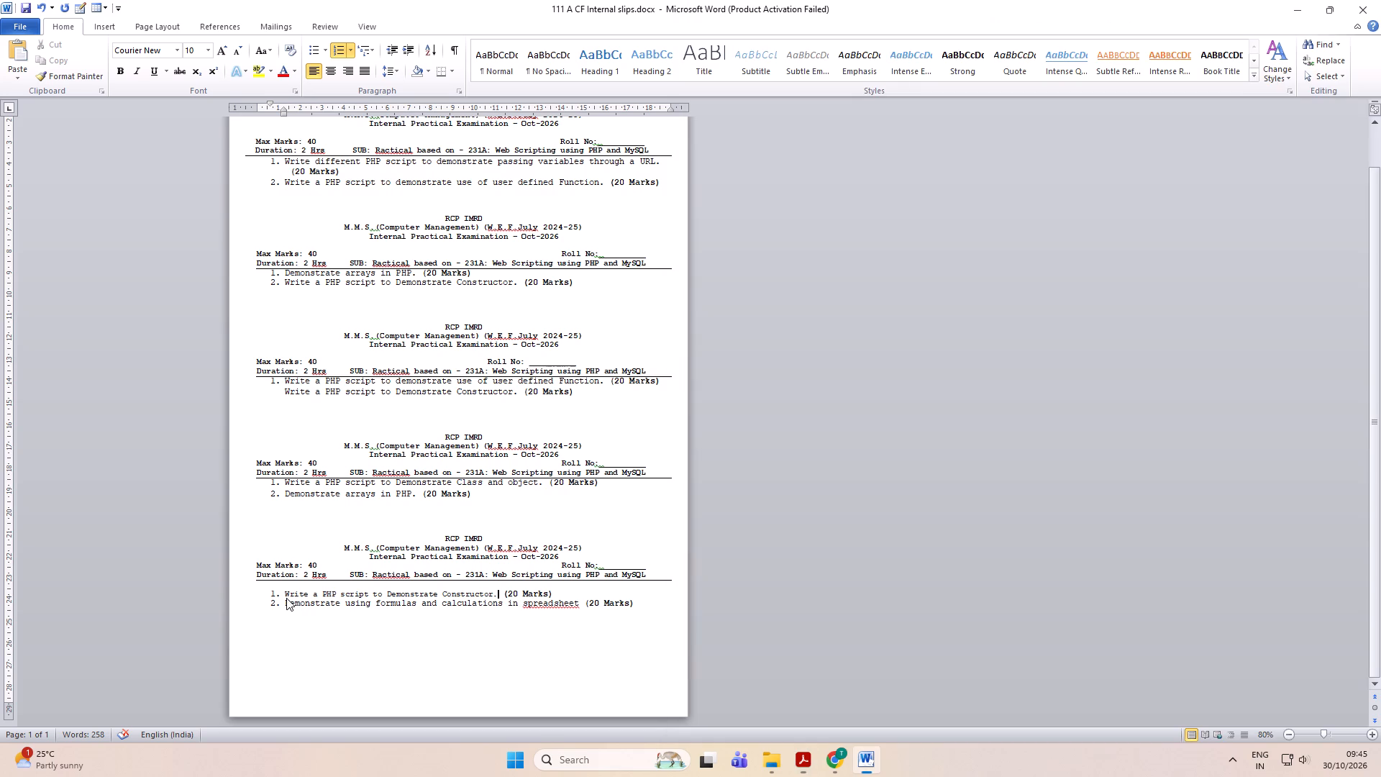
{"action": "left_click_drag", "start_coordinate": [286, 610], "coordinate": [461, 617]}
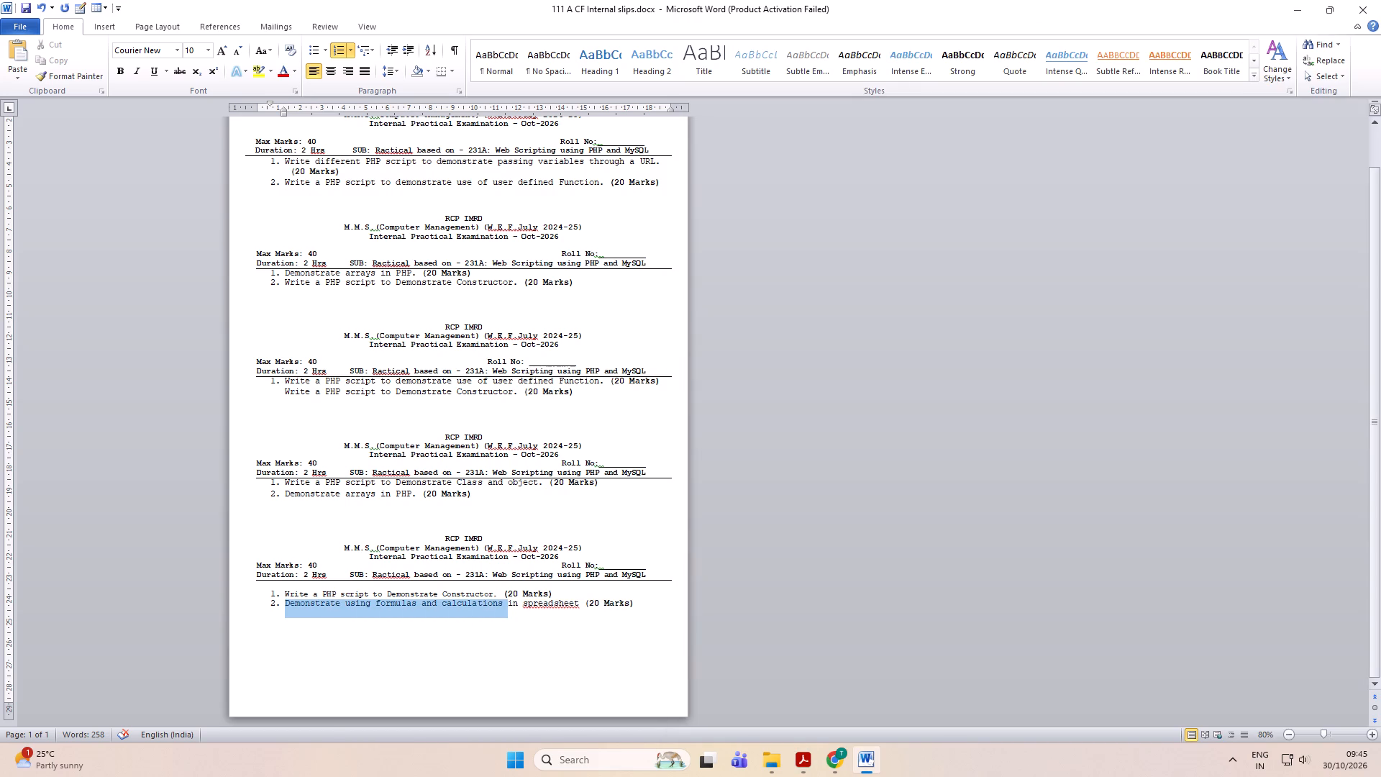
{"action": "left_click_drag", "start_coordinate": [461, 617], "coordinate": [568, 611]}
{"action": "key", "text": "ctrl+v"}
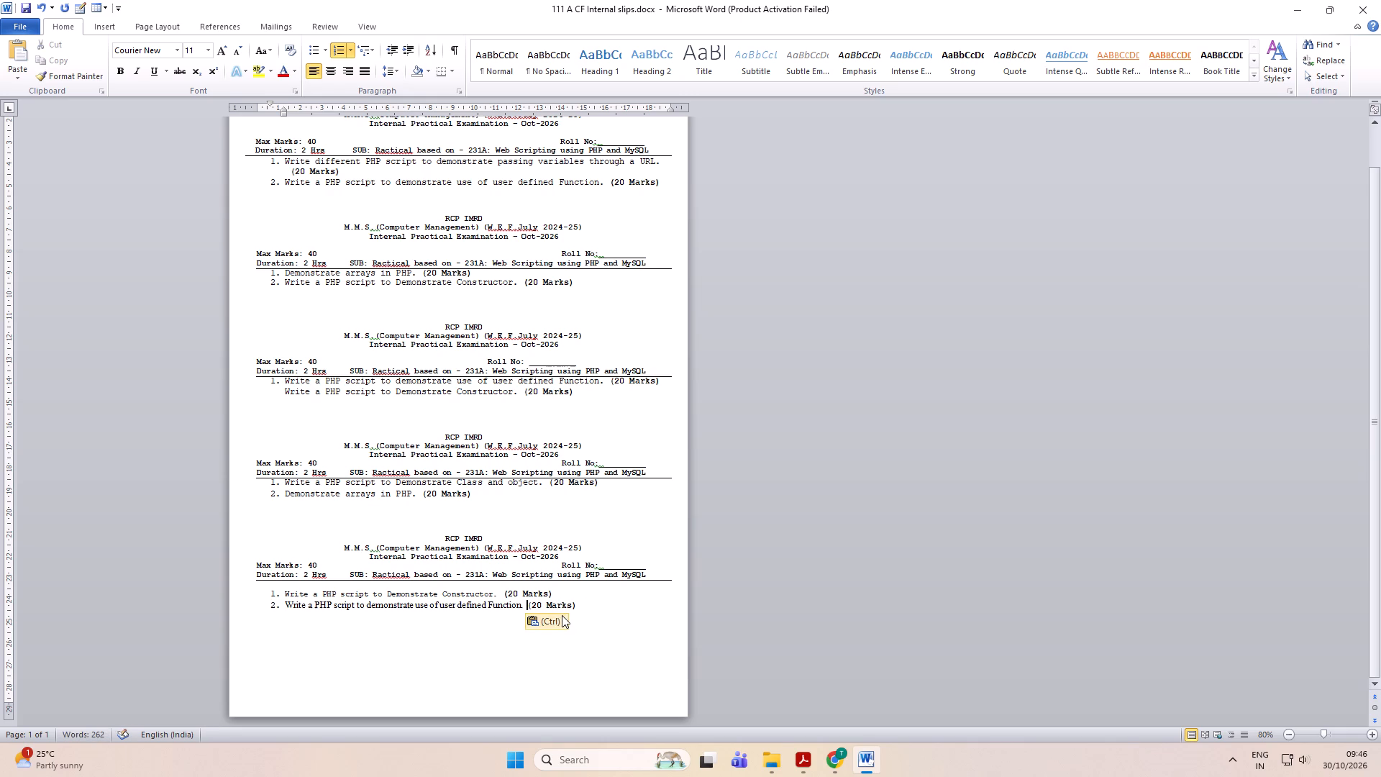
{"action": "left_click", "coordinate": [561, 615]}
{"action": "left_click", "coordinate": [582, 658]}
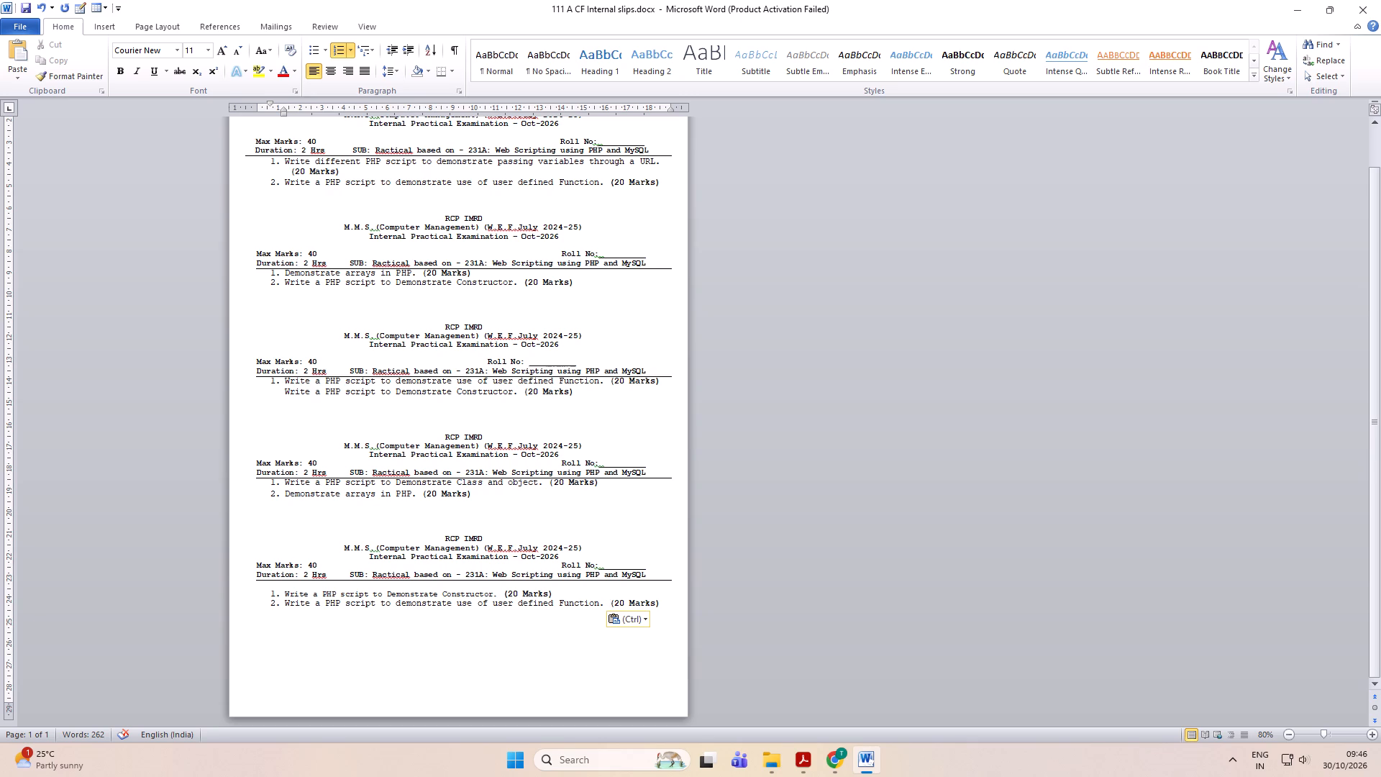
Save the finished exam slips document and close it.
{"action": "key", "text": "ctrl+s"}
{"action": "key", "text": "ctrl+s"}
{"action": "key", "text": "ctrl+s"}
{"action": "key", "text": "ctrl+s"}
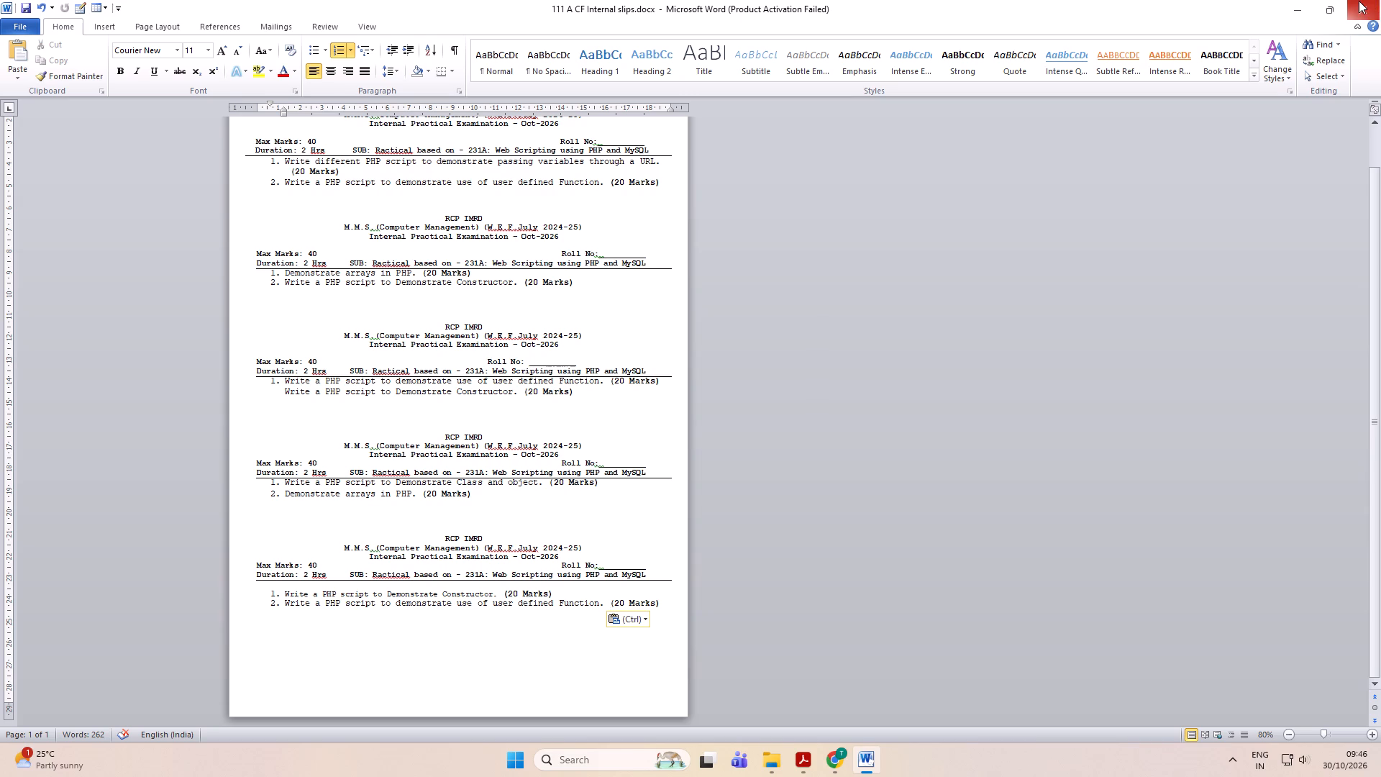
{"action": "left_click", "coordinate": [1359, 1]}
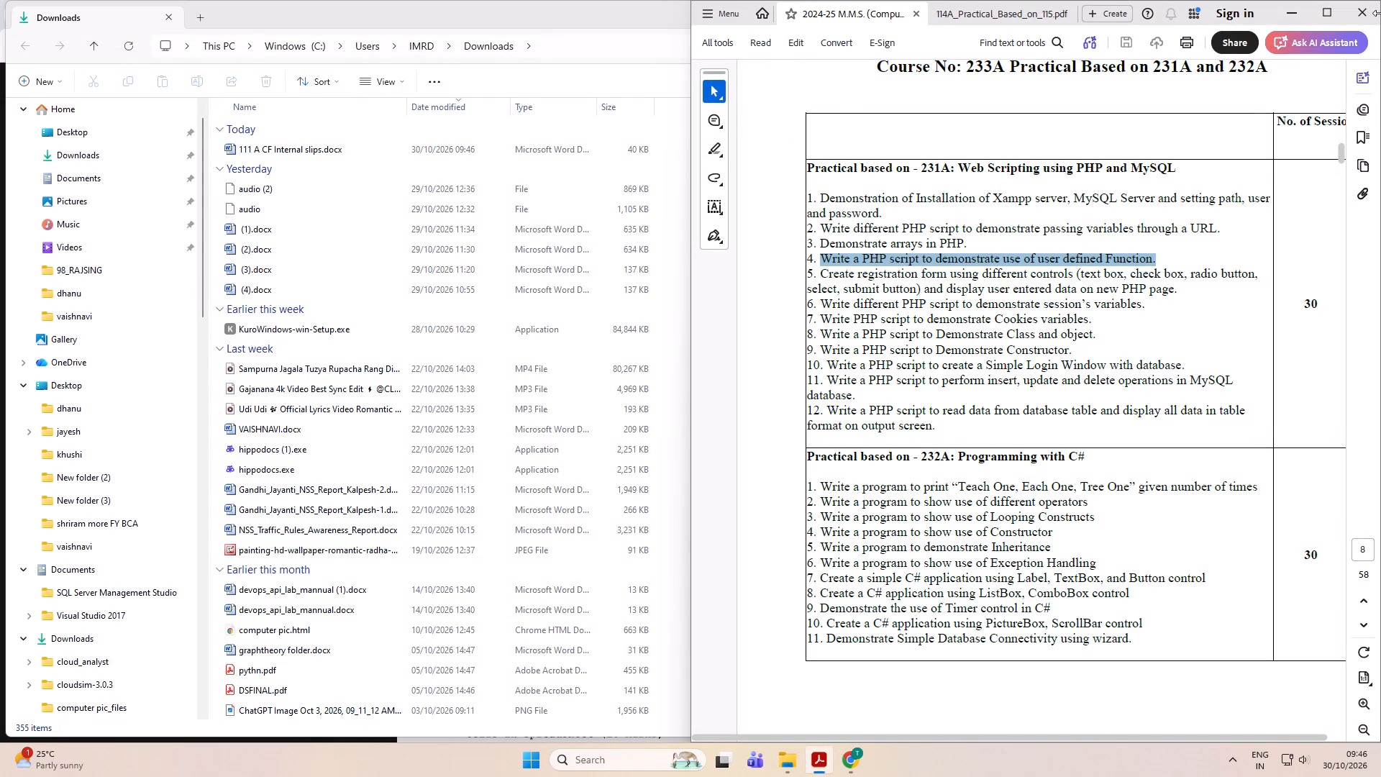
Close the PDF reader together with all of its open tabs.
{"action": "left_click", "coordinate": [1380, 13]}
{"action": "left_click", "coordinate": [1361, 16]}
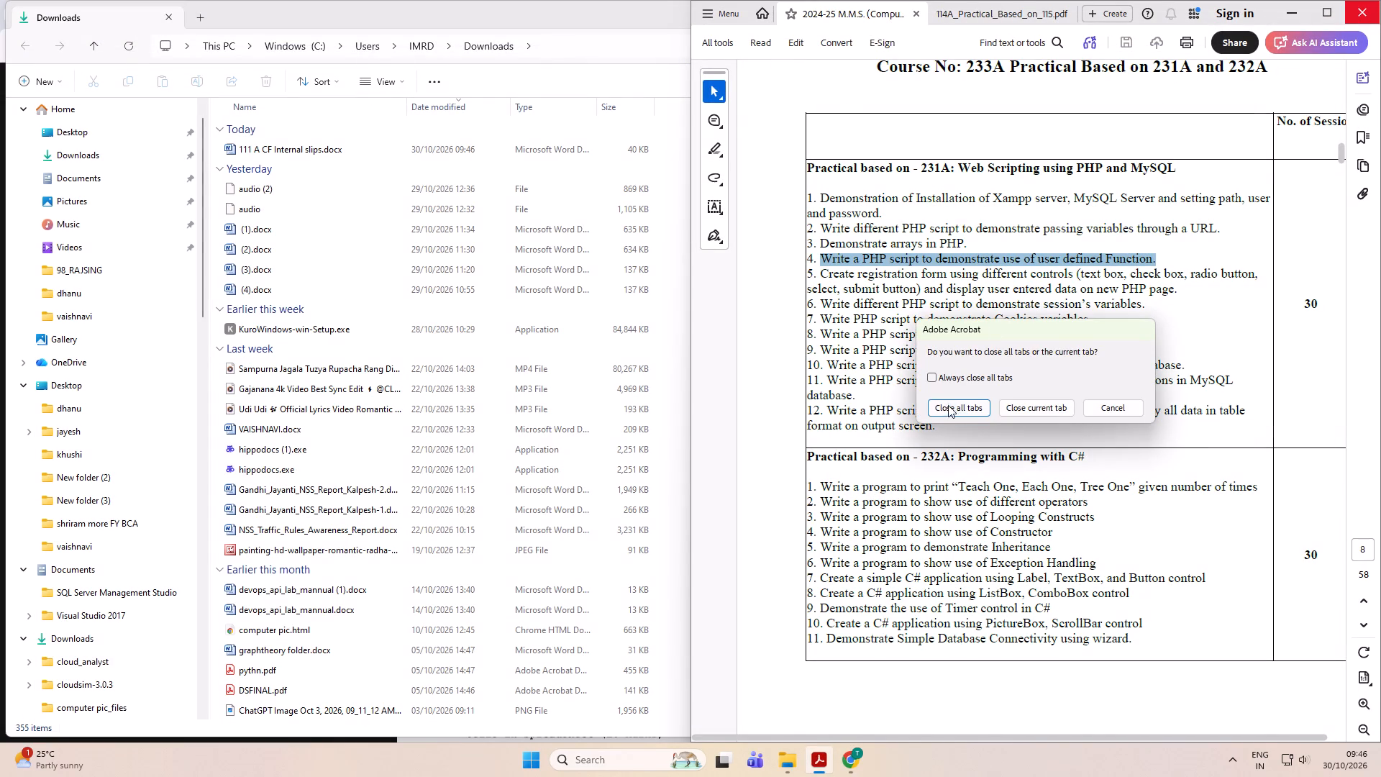
{"action": "left_click", "coordinate": [952, 403]}
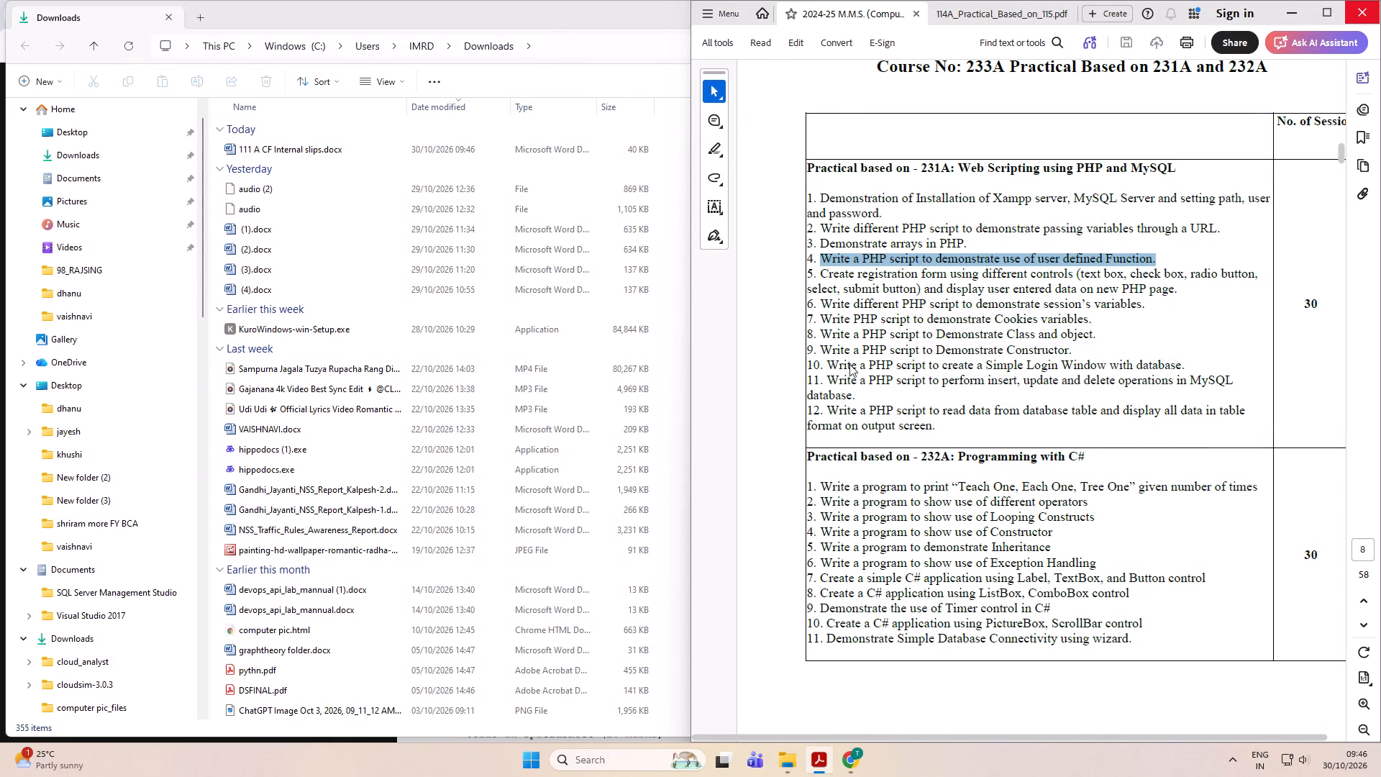
Cut 111 A CF Internal slips.docx from the Downloads folder and switch to the AY 2025-26 folder window.
{"action": "key", "text": "ctrl+x"}
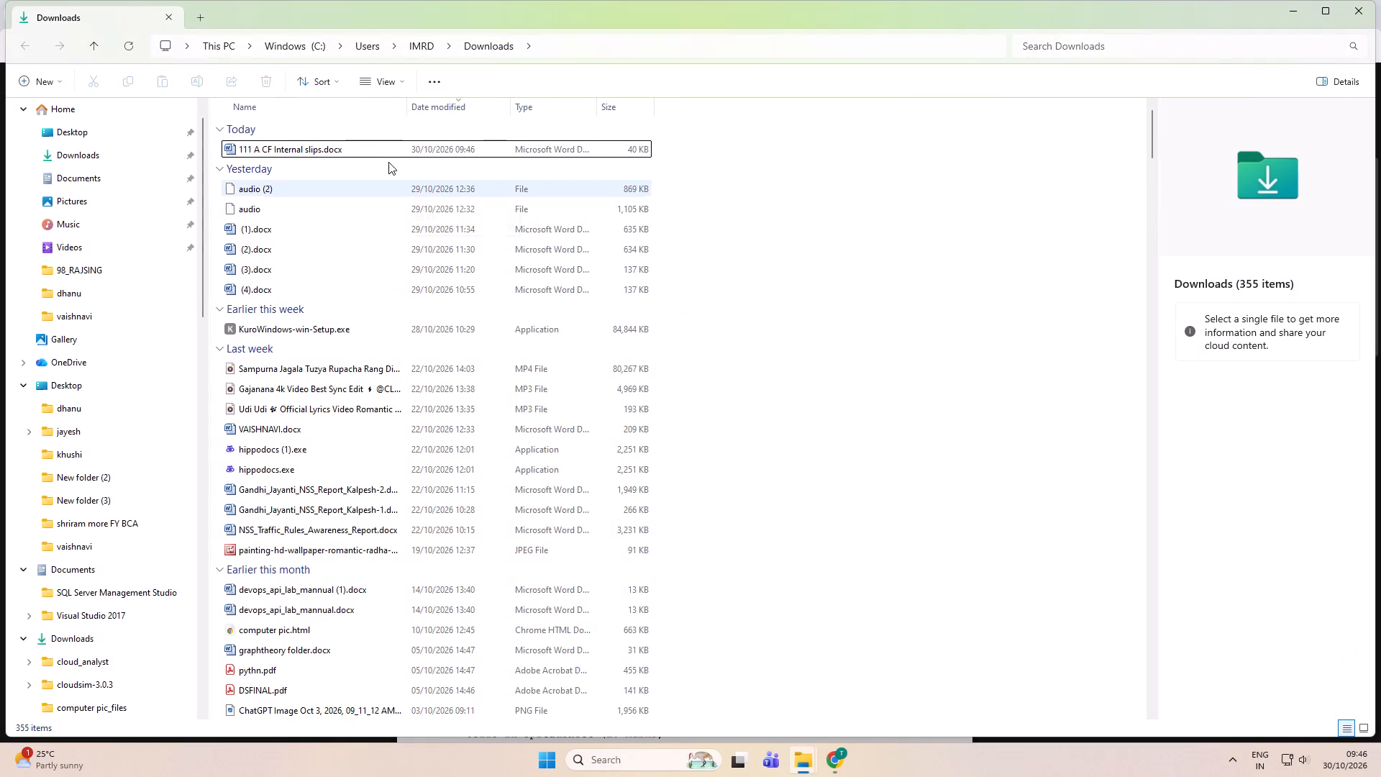
{"action": "left_click", "coordinate": [388, 147]}
{"action": "key", "text": "ctrl+x"}
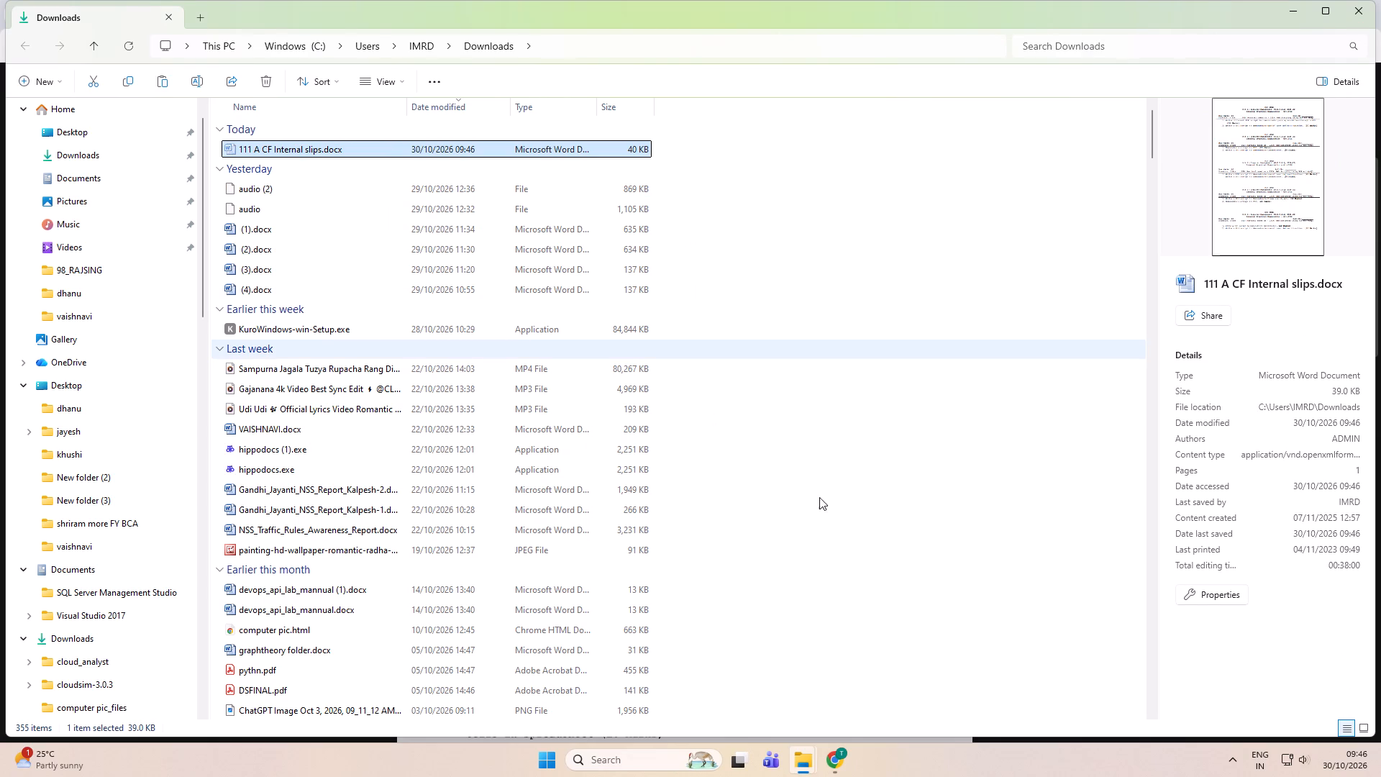
{"action": "left_click", "coordinate": [799, 756]}
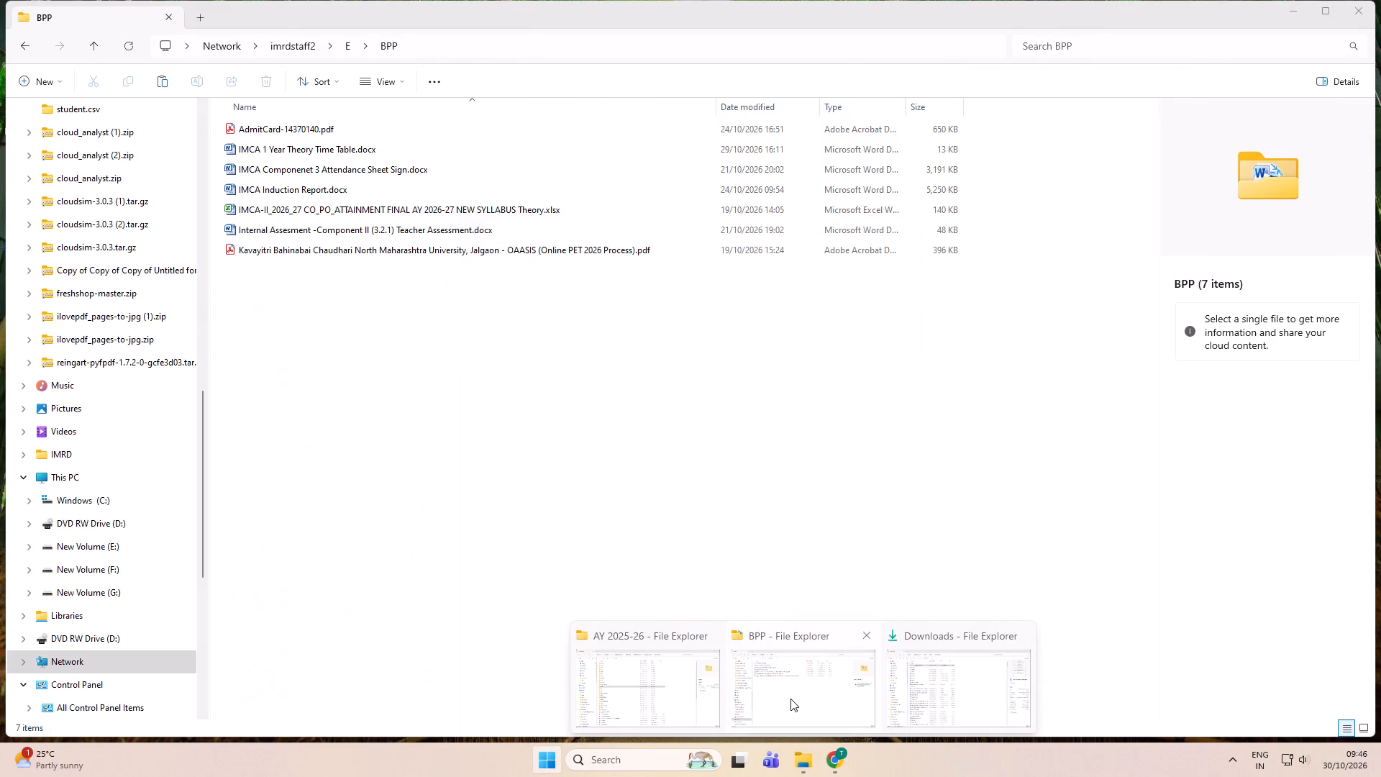
{"action": "left_click", "coordinate": [684, 691]}
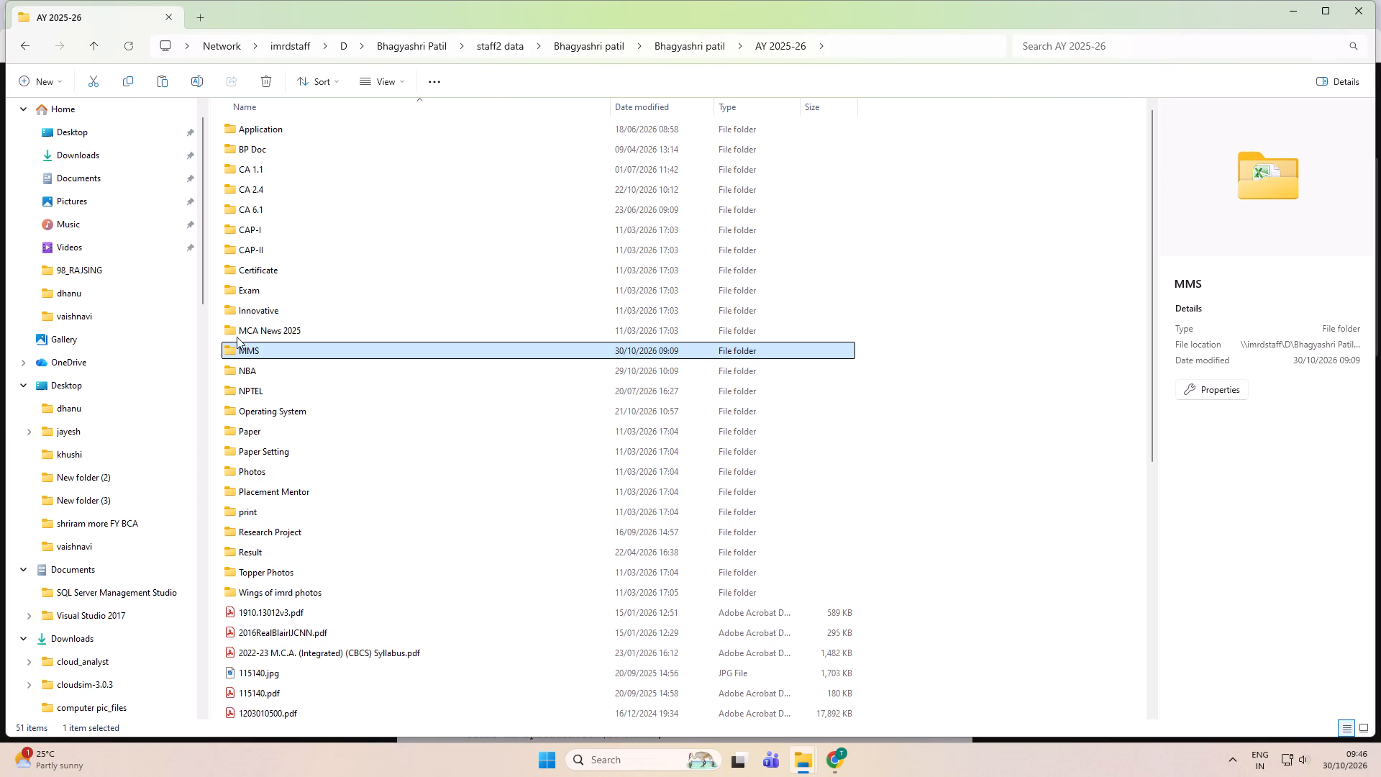
Move the cut 111 A CF Internal slips.docx into the MMS folder inside AY 2026-27 and close that folder window.
{"action": "left_click", "coordinate": [706, 48]}
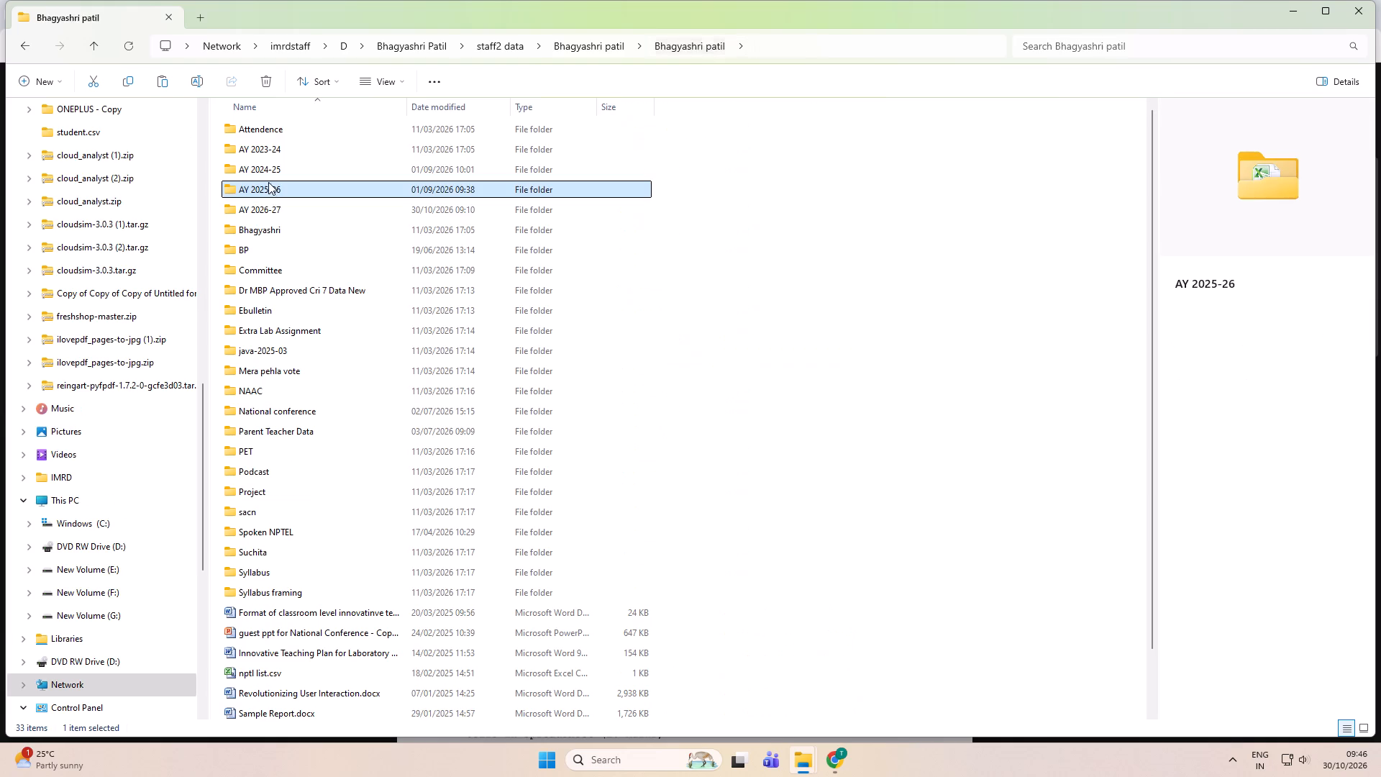
{"action": "double_click", "coordinate": [273, 208]}
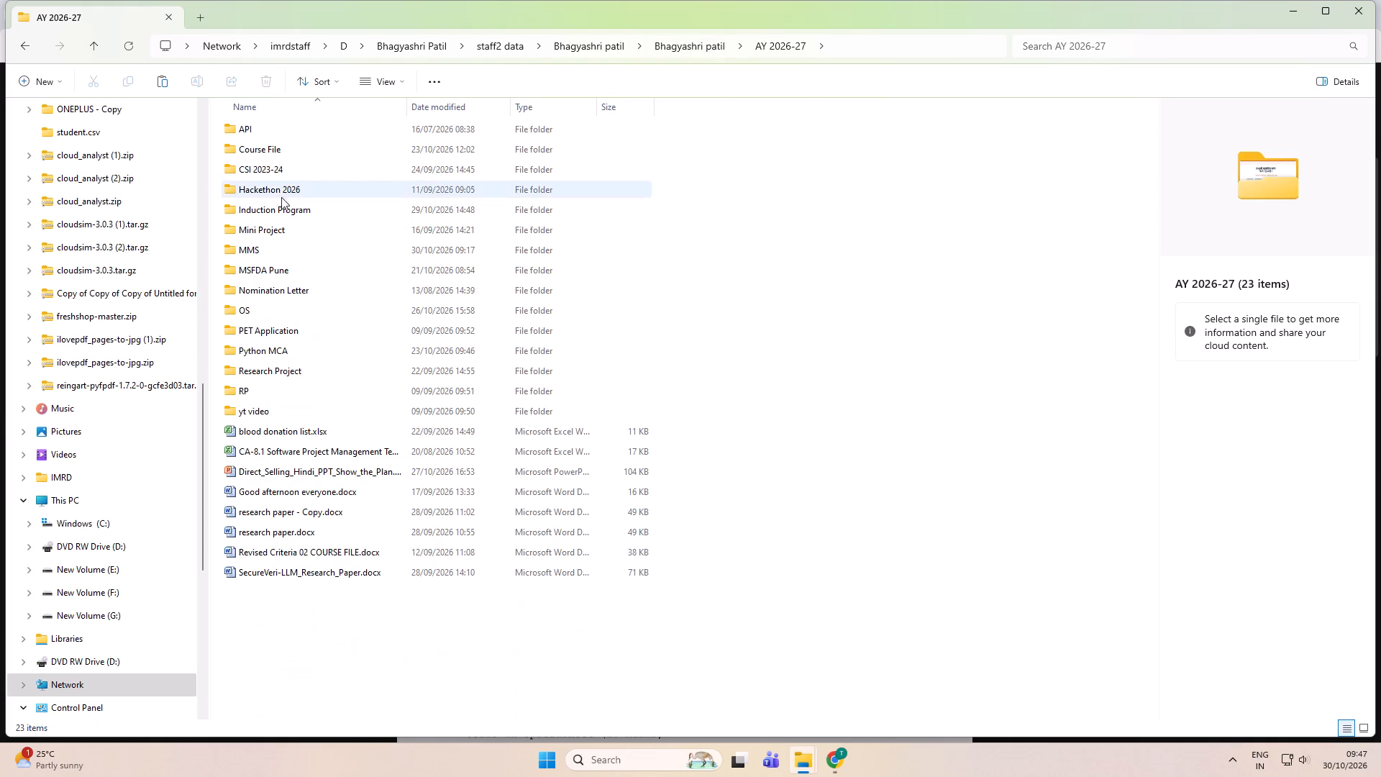
{"action": "double_click", "coordinate": [278, 250]}
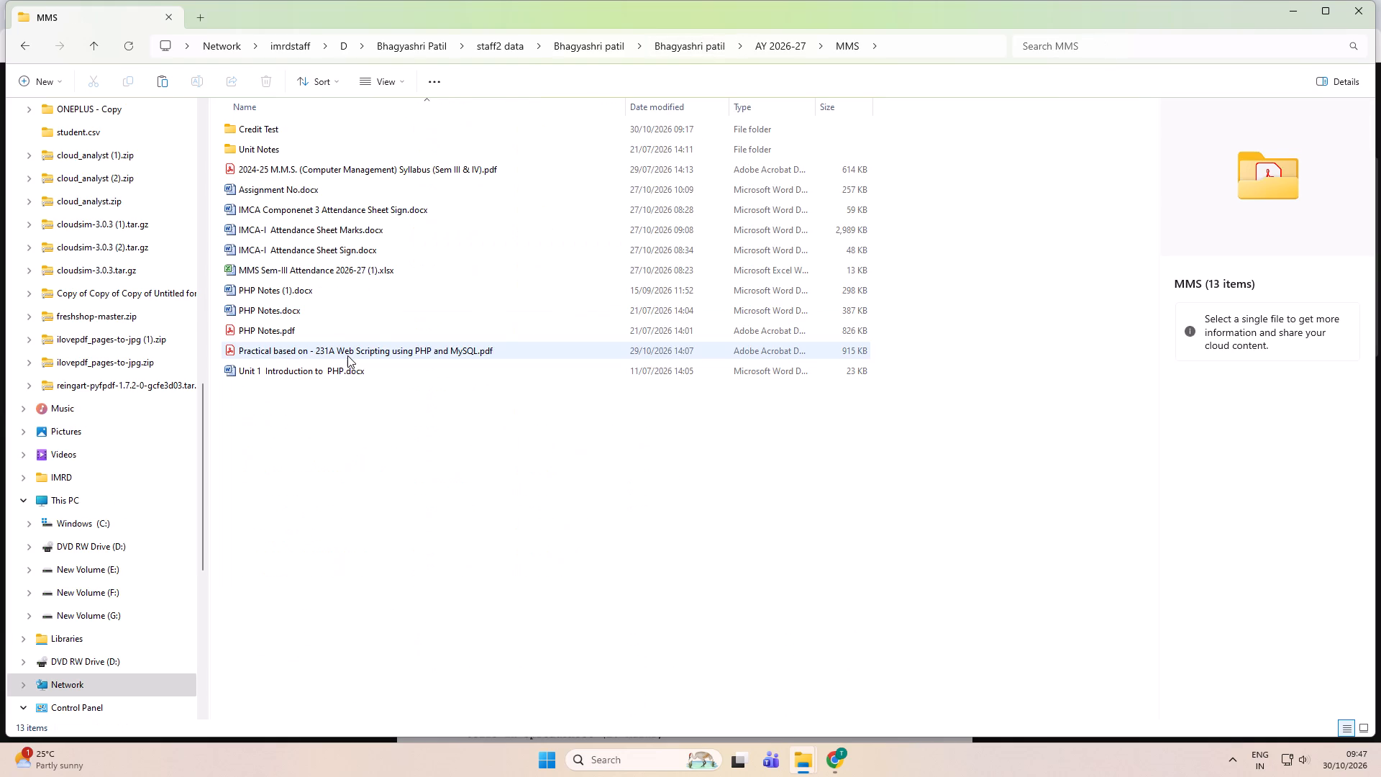
{"action": "key", "text": "ctrl+v"}
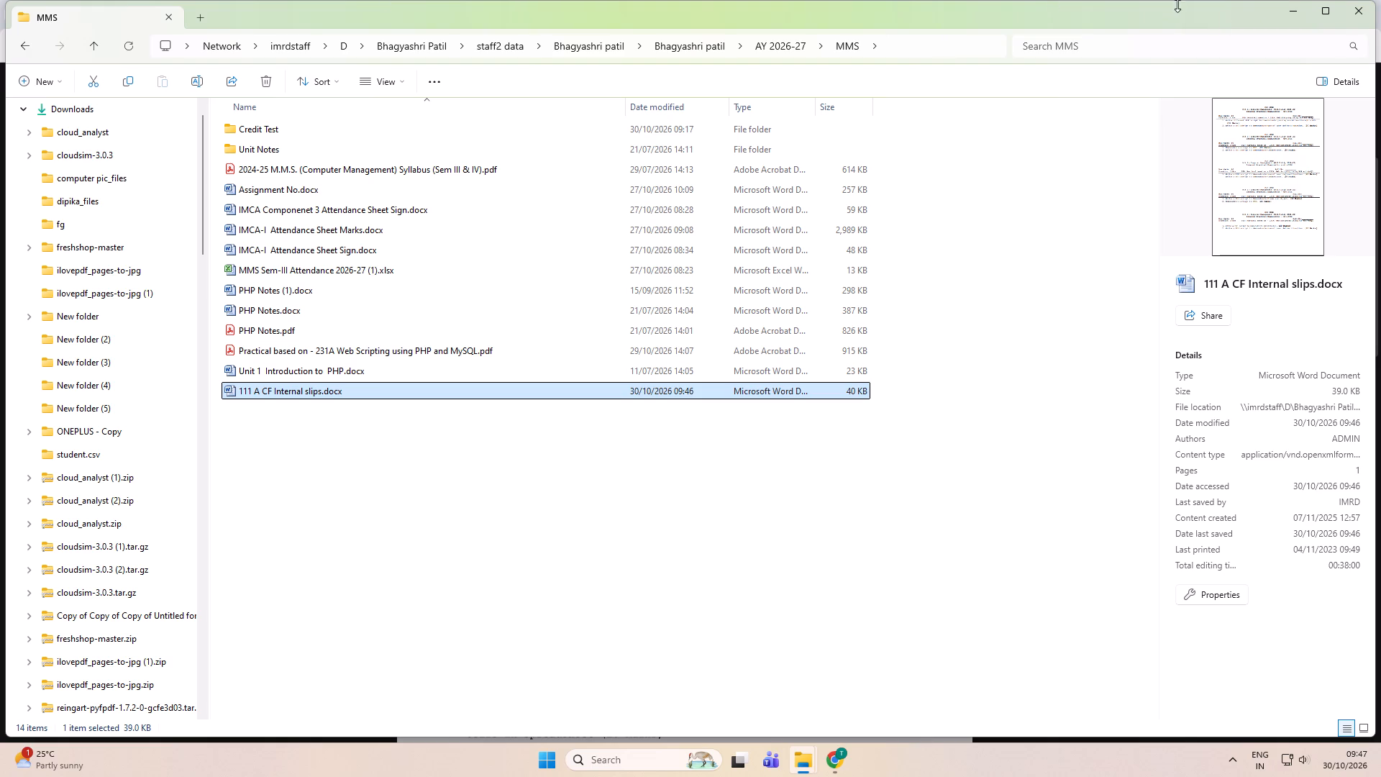
{"action": "left_click", "coordinate": [1355, 4]}
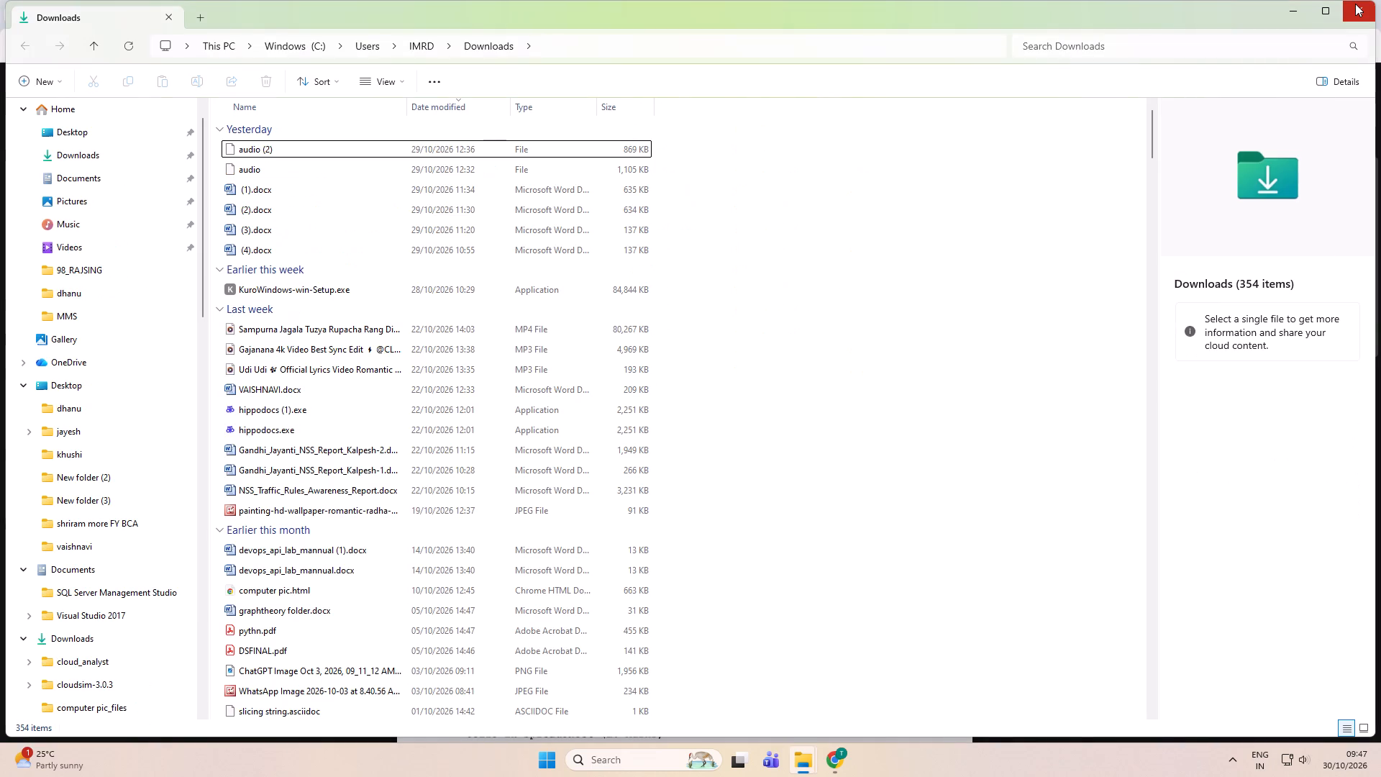
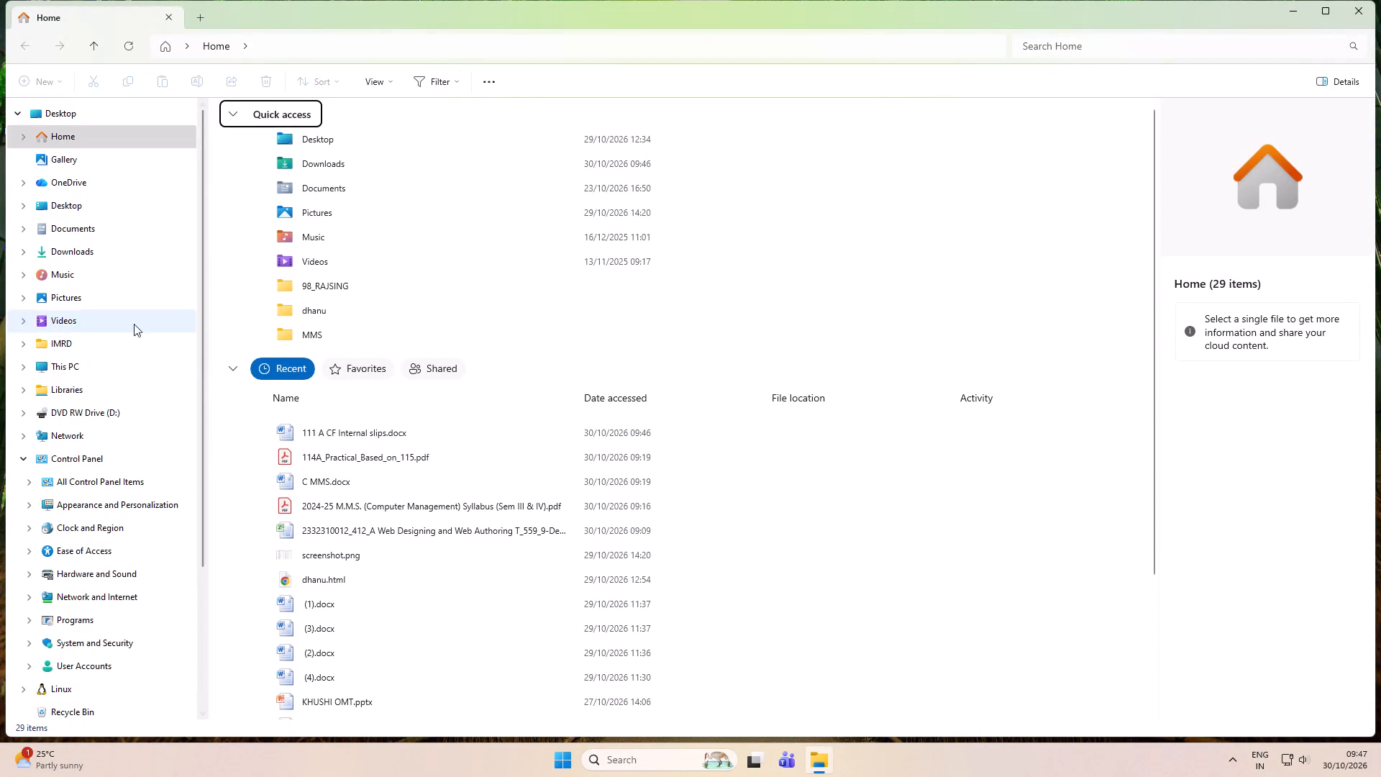
Remove the five newest files, from 111 A CF Internal slips.docx through the Web Designing spreadsheet, from the Recent list and close the window.
{"action": "left_click", "coordinate": [396, 438]}
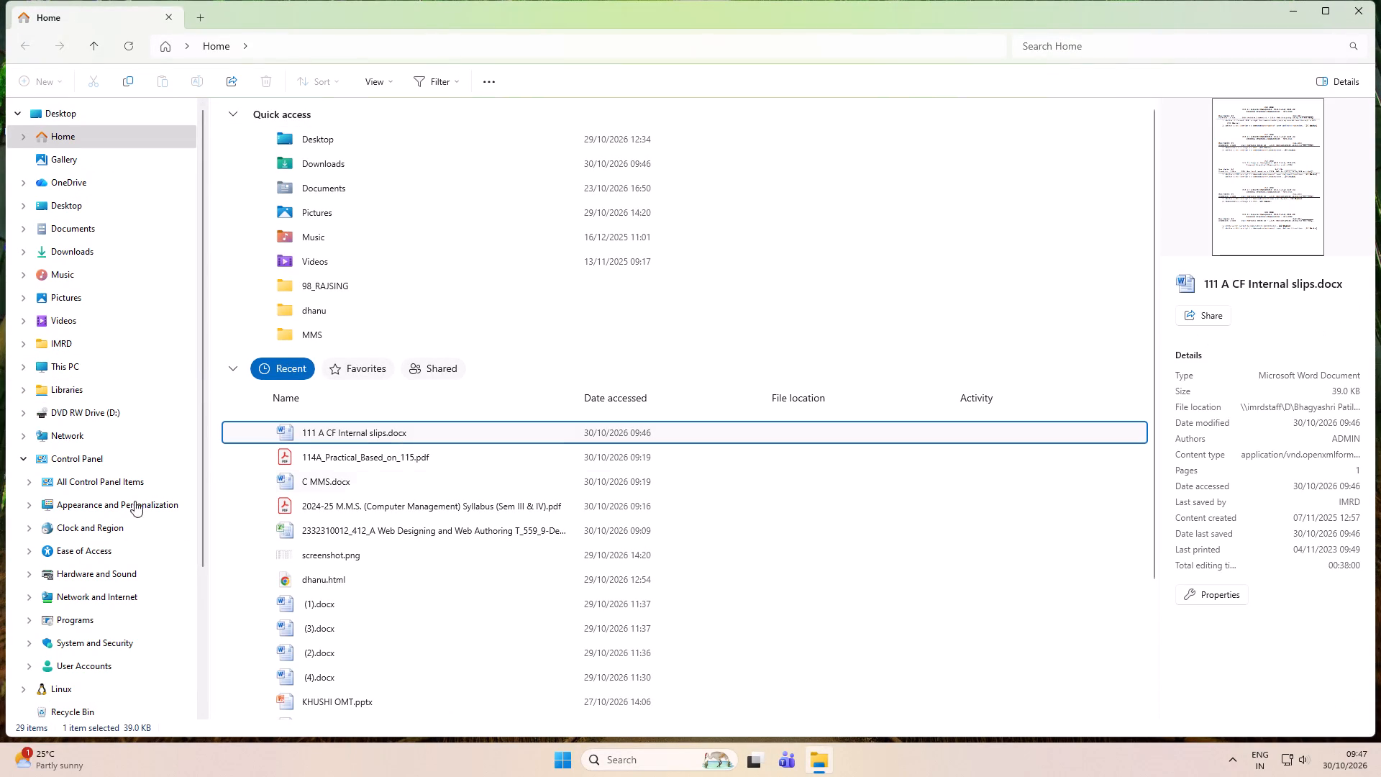
{"action": "left_click", "coordinate": [238, 491]}
{"action": "left_click_drag", "start_coordinate": [215, 419], "coordinate": [675, 523]}
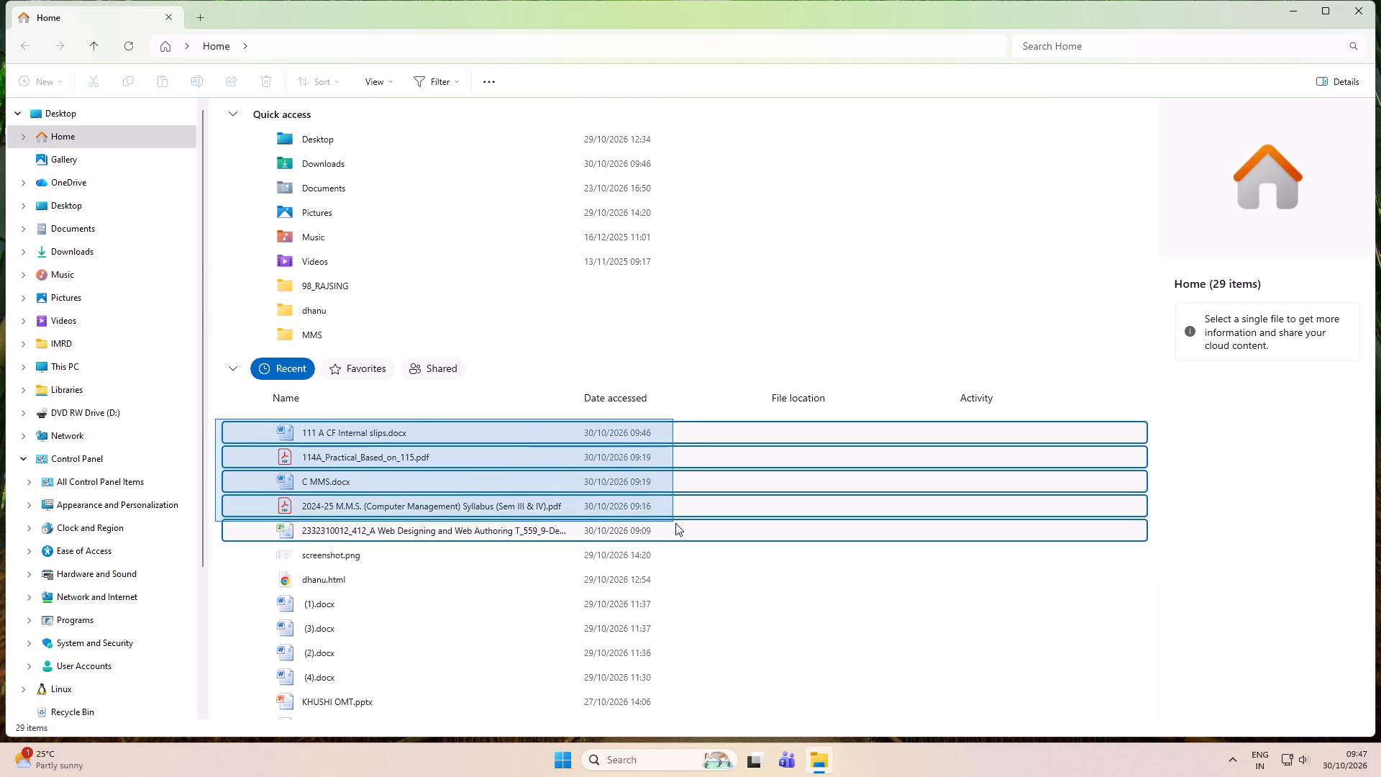
{"action": "left_click_drag", "start_coordinate": [675, 523], "coordinate": [690, 540]}
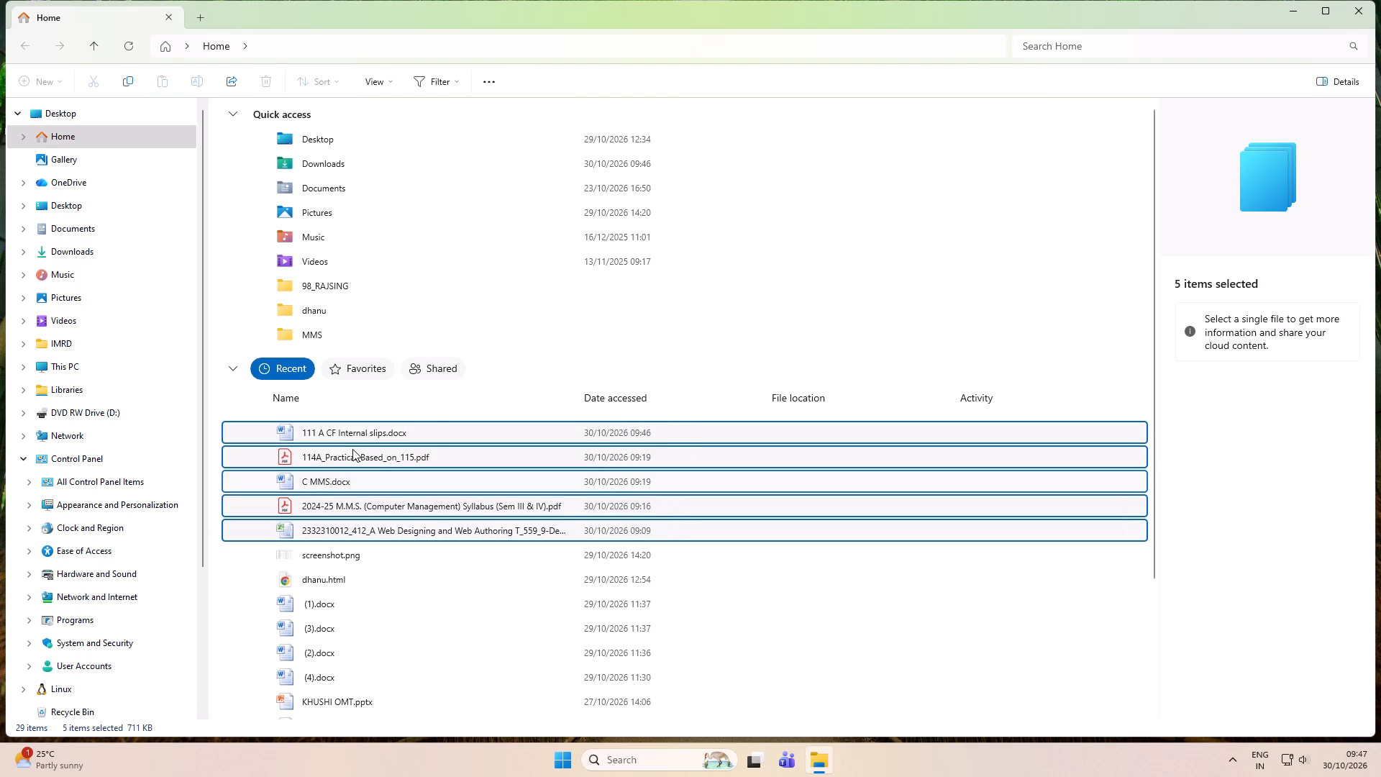
{"action": "right_click", "coordinate": [437, 471]}
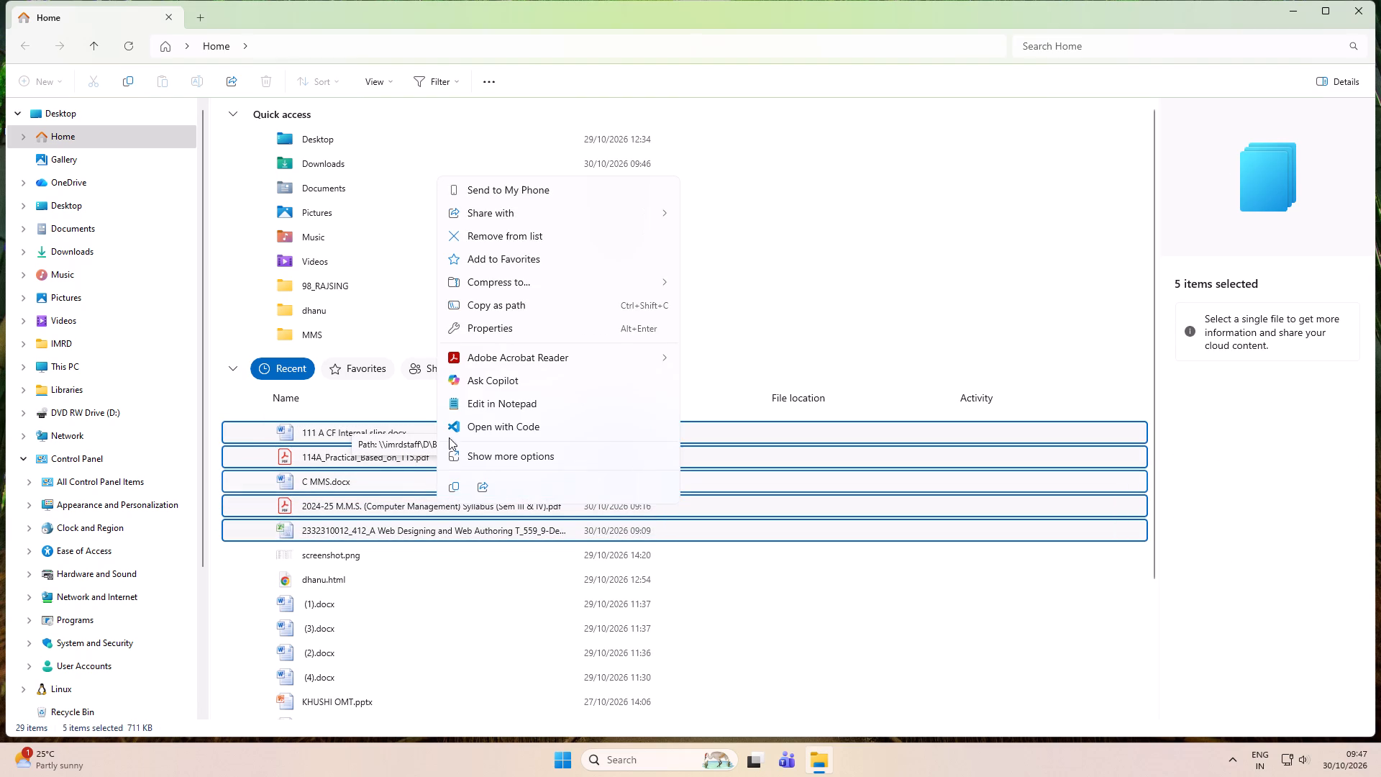
{"action": "left_click", "coordinate": [507, 236]}
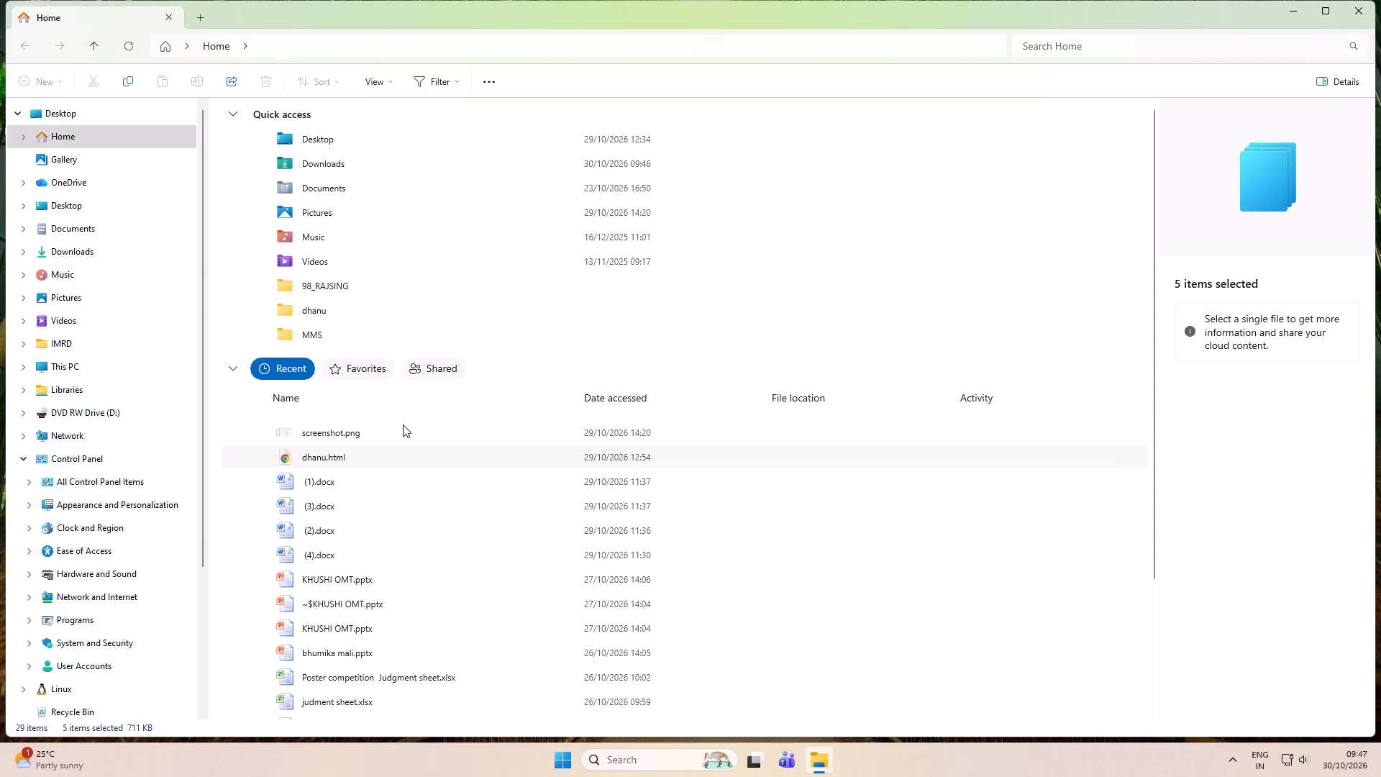
{"action": "left_click", "coordinate": [1360, 11]}
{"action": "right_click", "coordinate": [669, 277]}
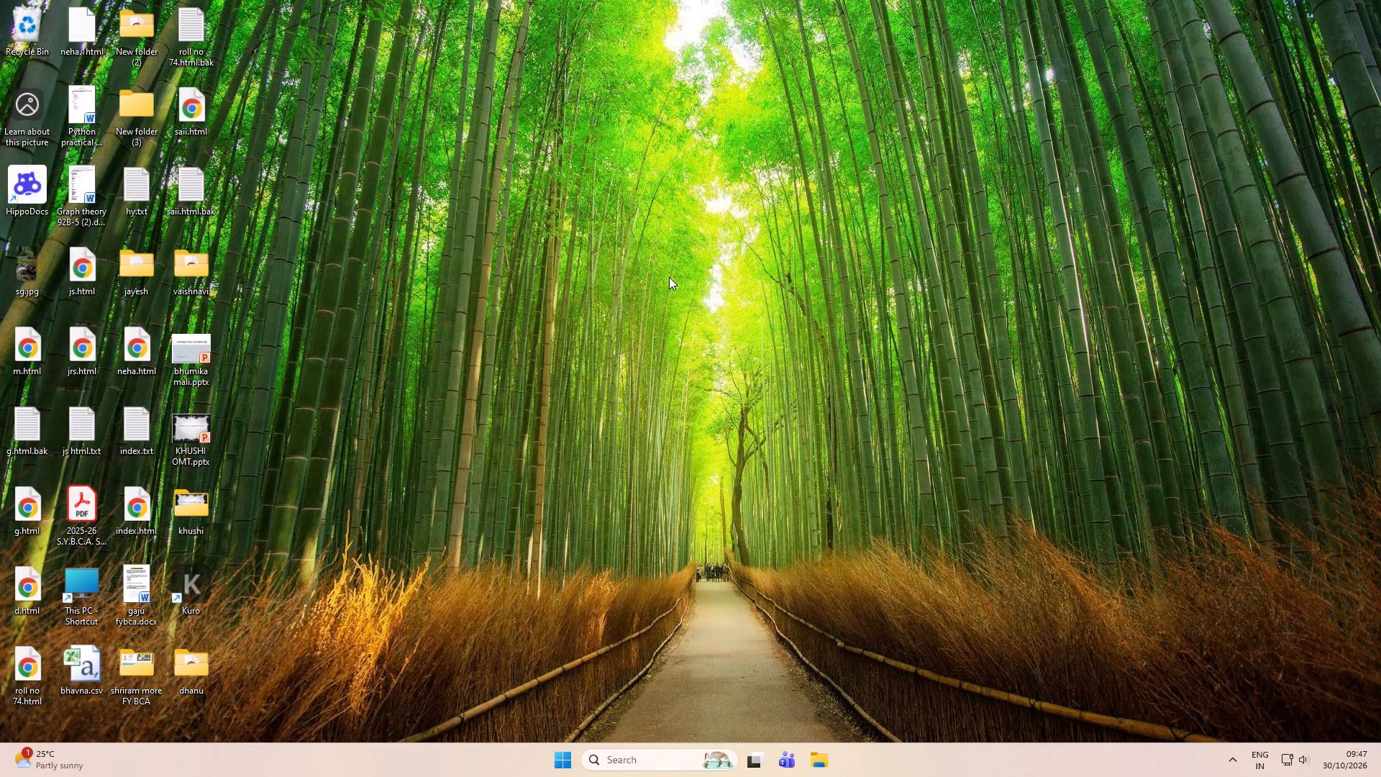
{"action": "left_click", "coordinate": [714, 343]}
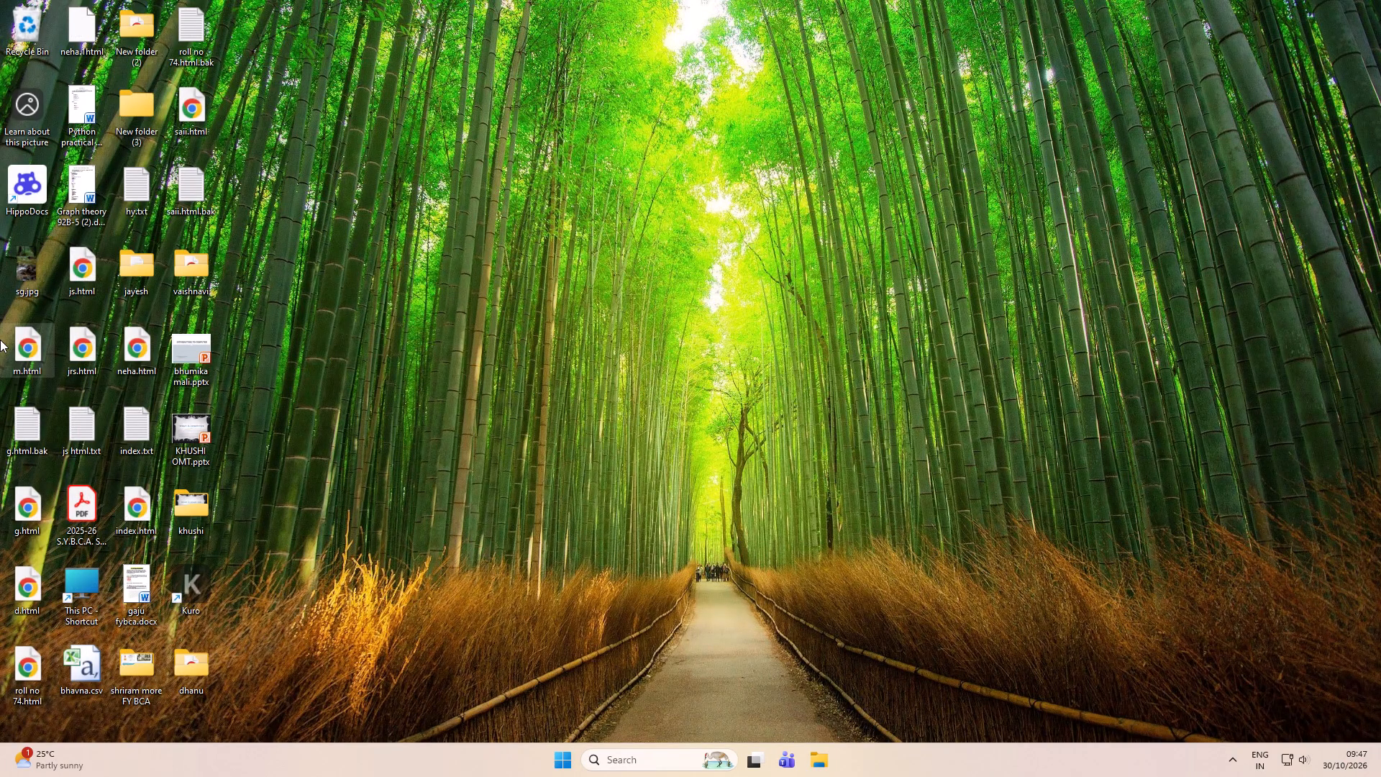
Open the Shut Down Windows dialog from the desktop to shut down the computer.
{"action": "key", "text": "alt+F4"}
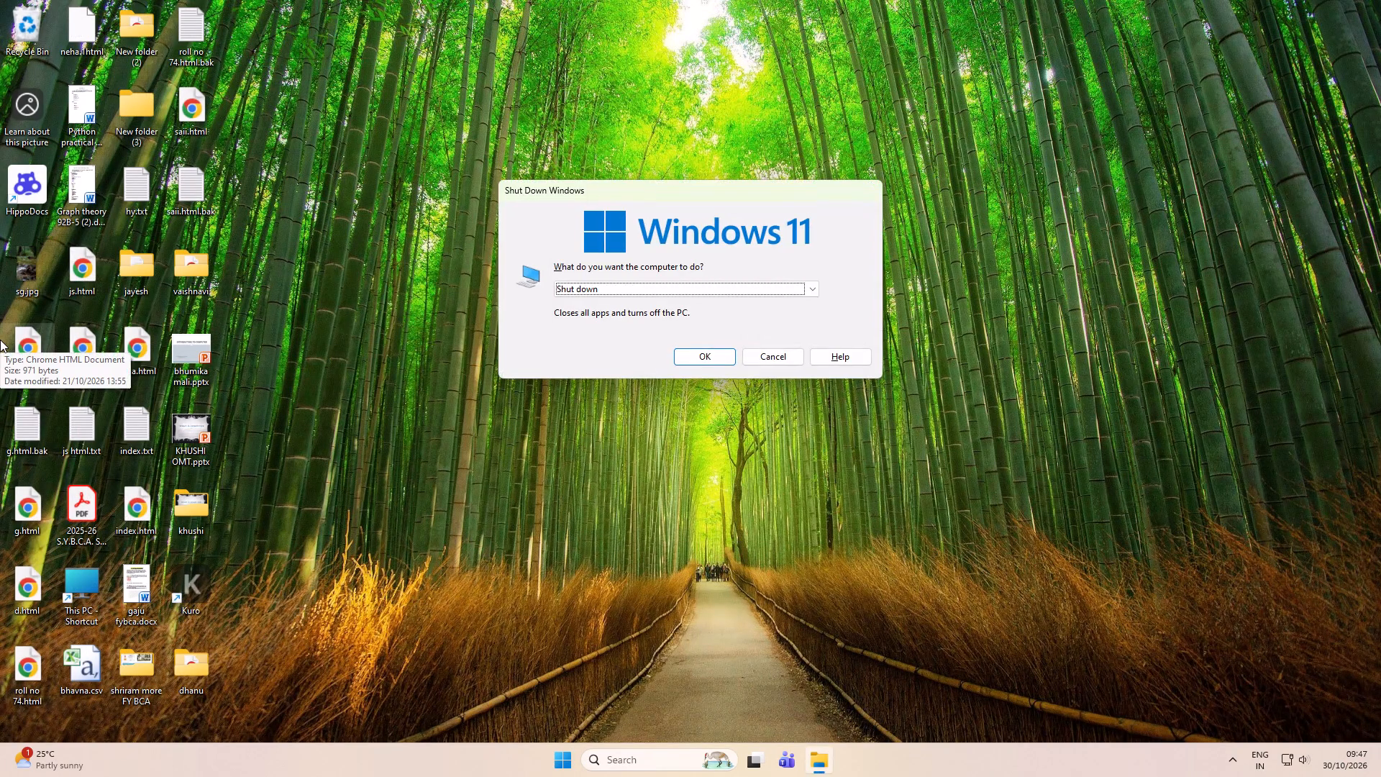